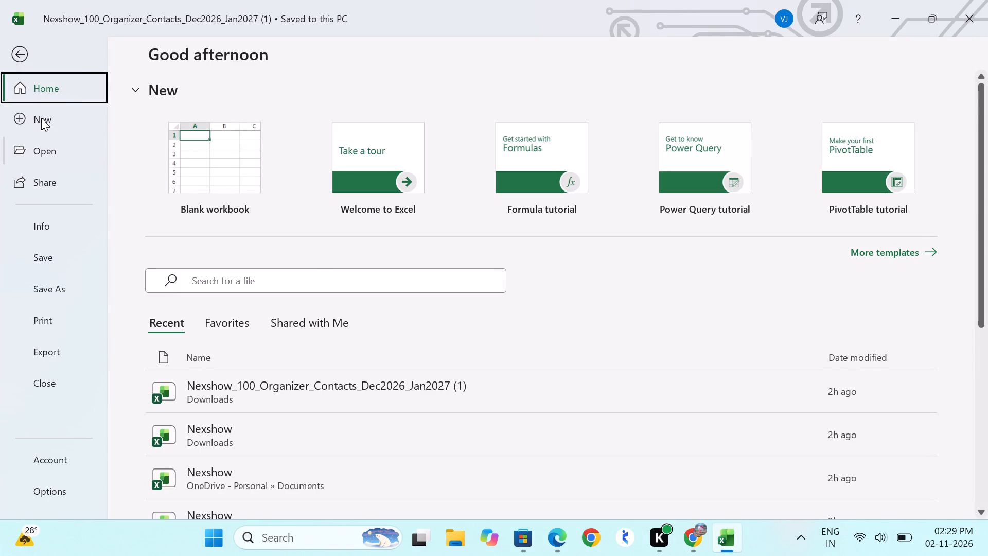
Create a new blank workbook in Excel.
click(211, 196)
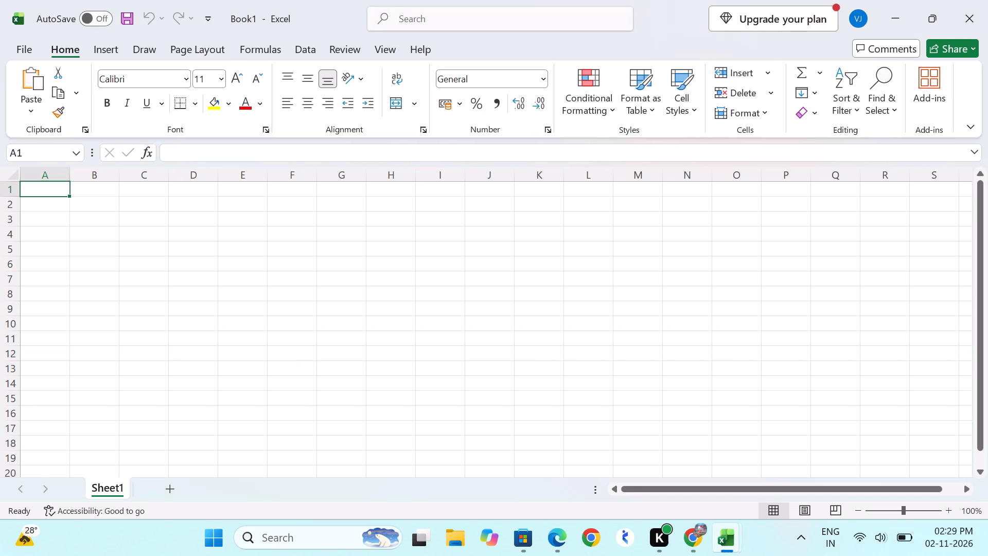
In the blank Excel workbook, enter the column headings SNO, Event Name and Event Date in cells A1 to C1.
text(SNO)
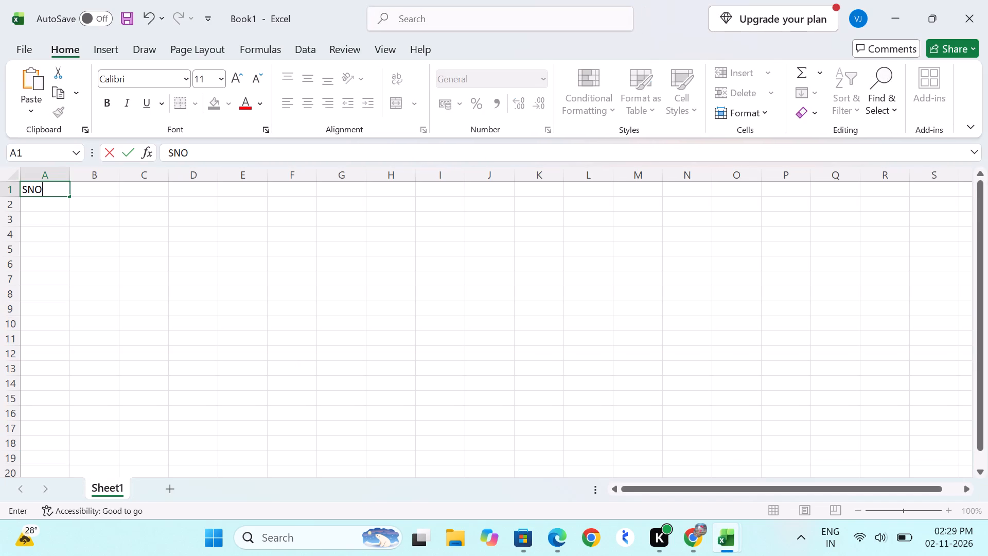
key(Right)
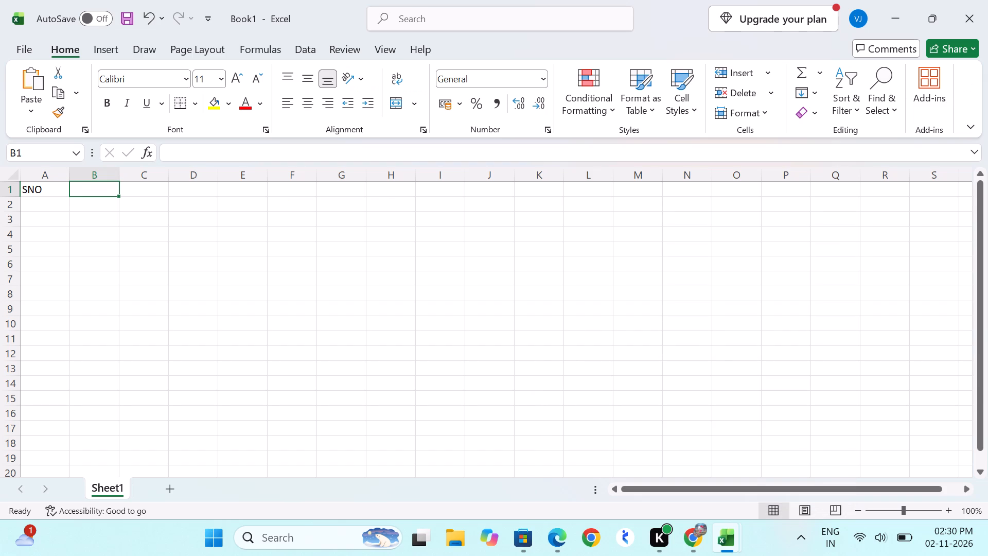
text(Event)
key(space)
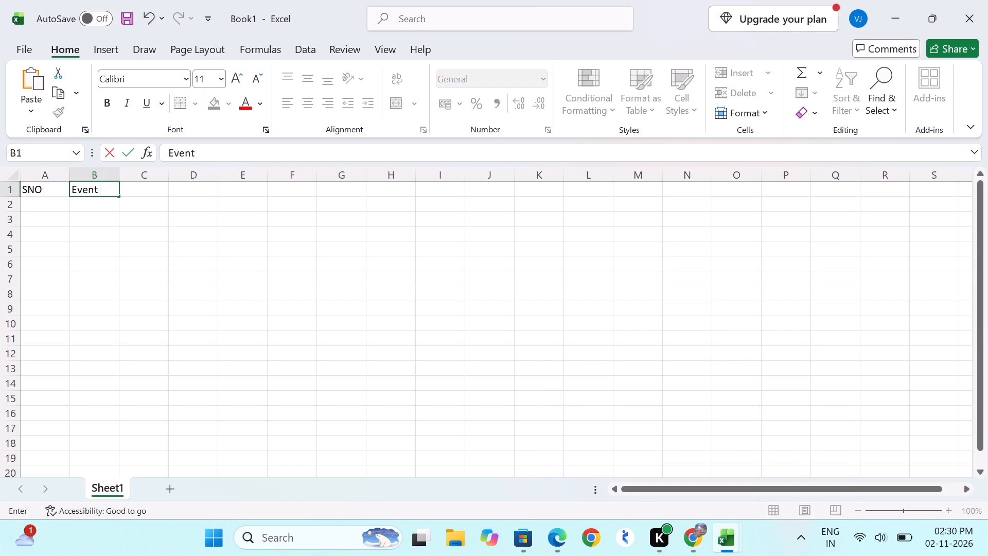
text(Name)
key(Right)
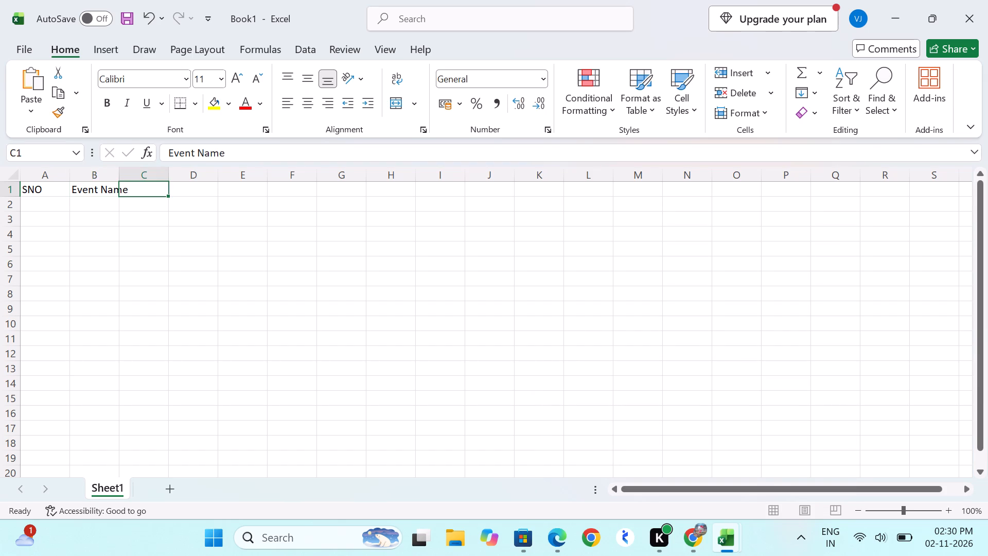
text(Event Dat)
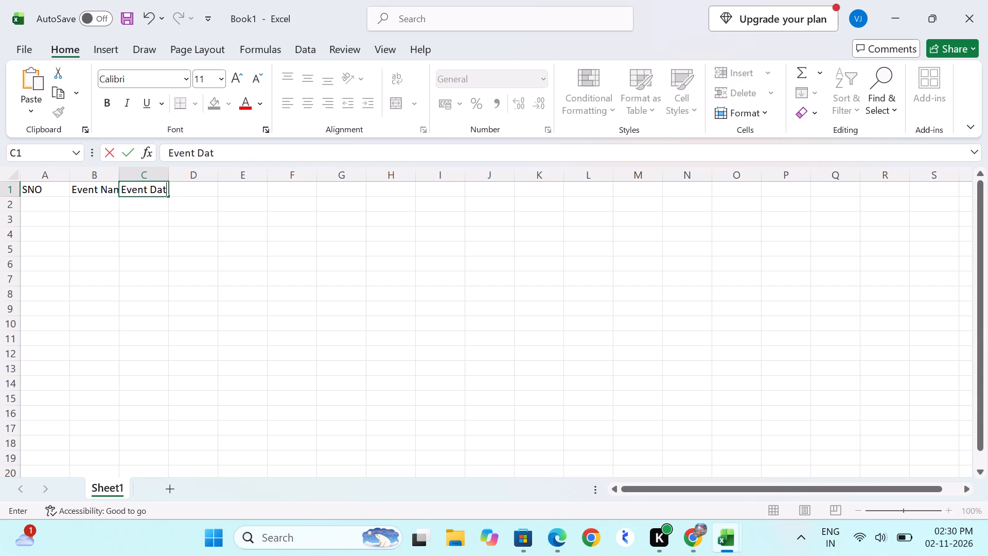
key(e)
key(Right)
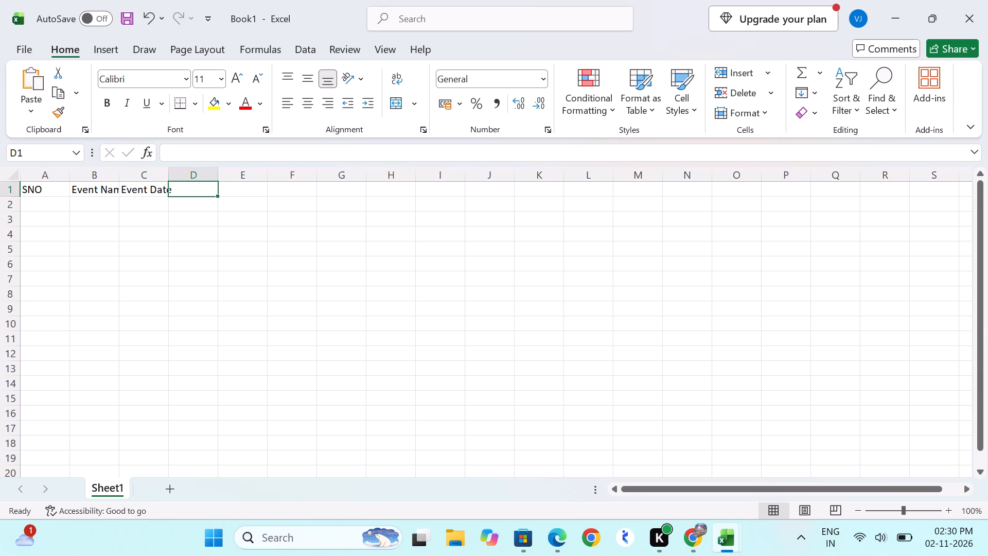
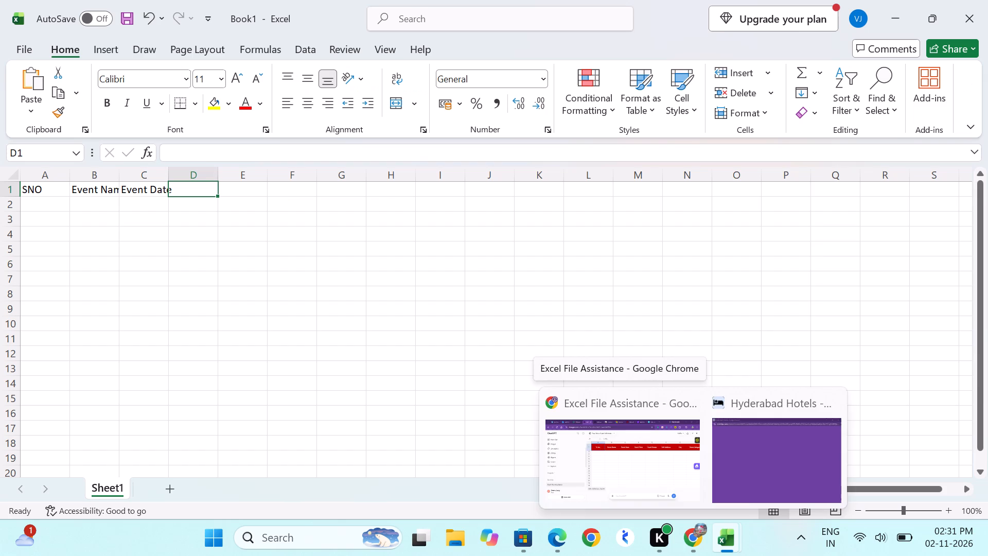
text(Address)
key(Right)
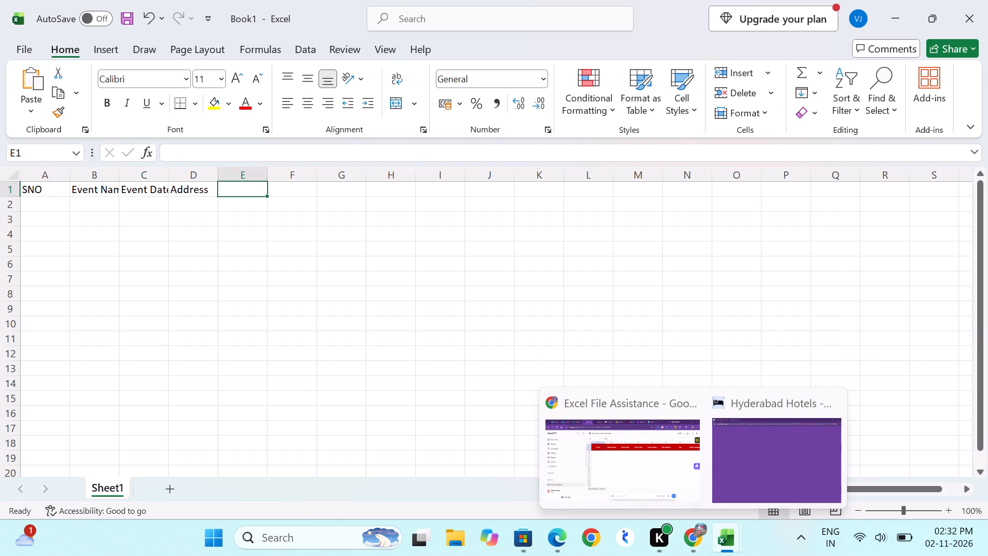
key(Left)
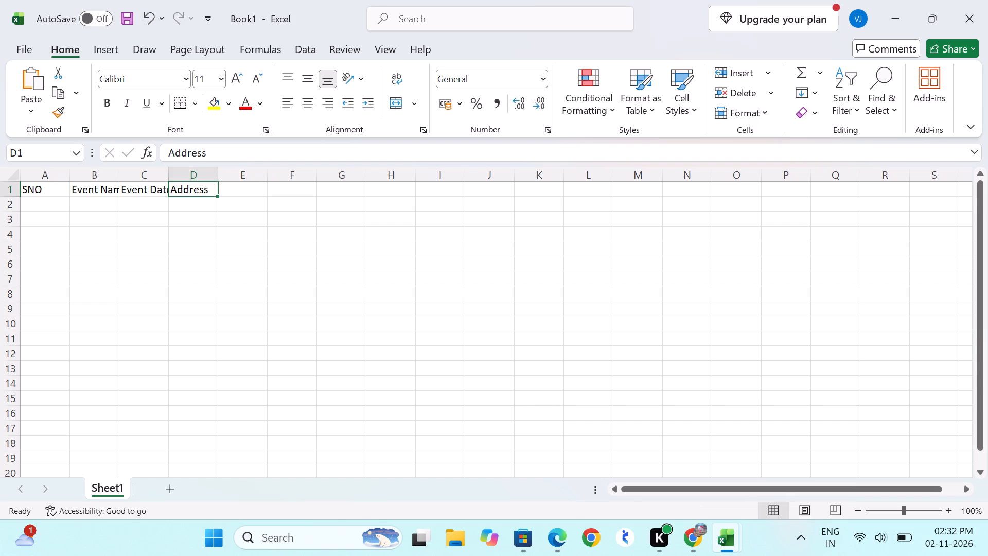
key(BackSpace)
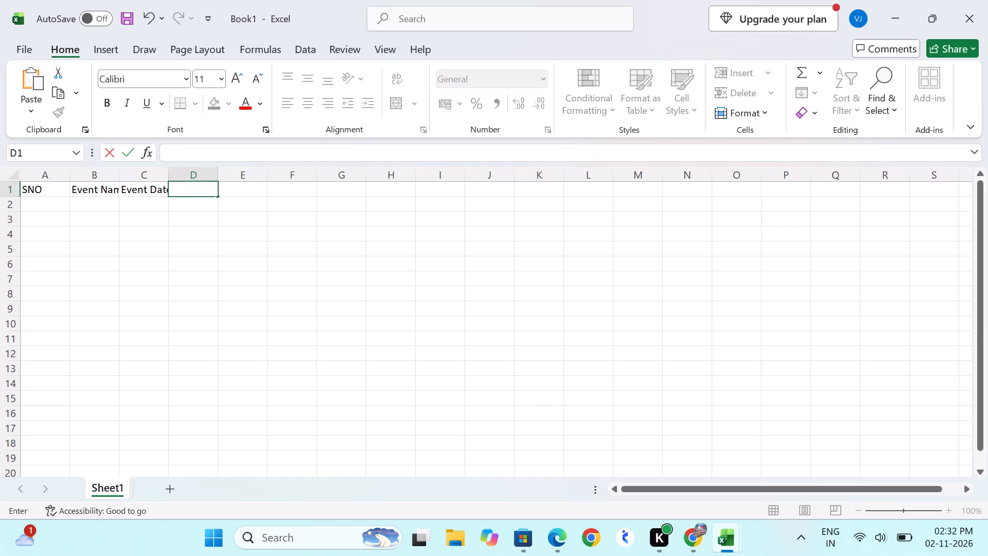
Enter the column headings Address and City in cells D1 and E1.
text(Address)
key(Right)
text(City)
key(Right)
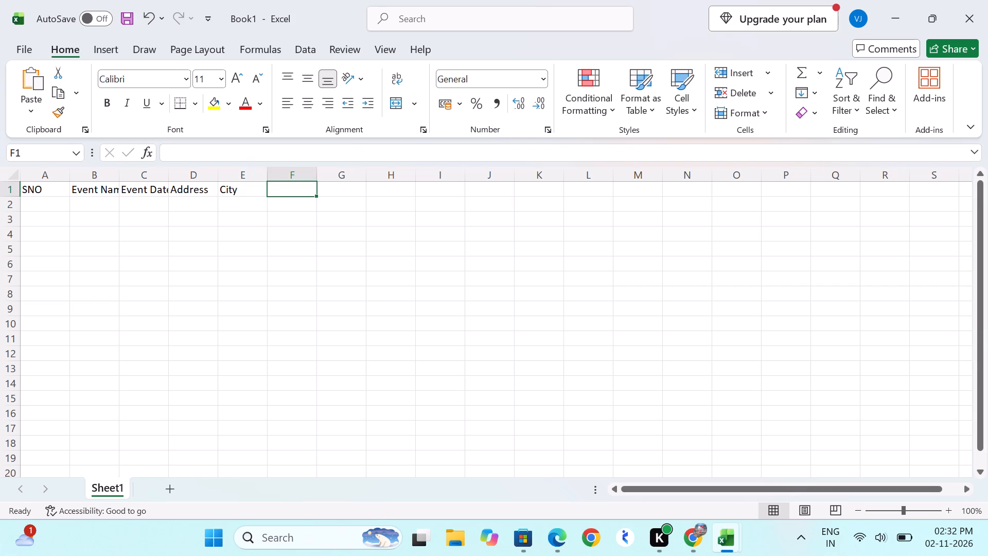
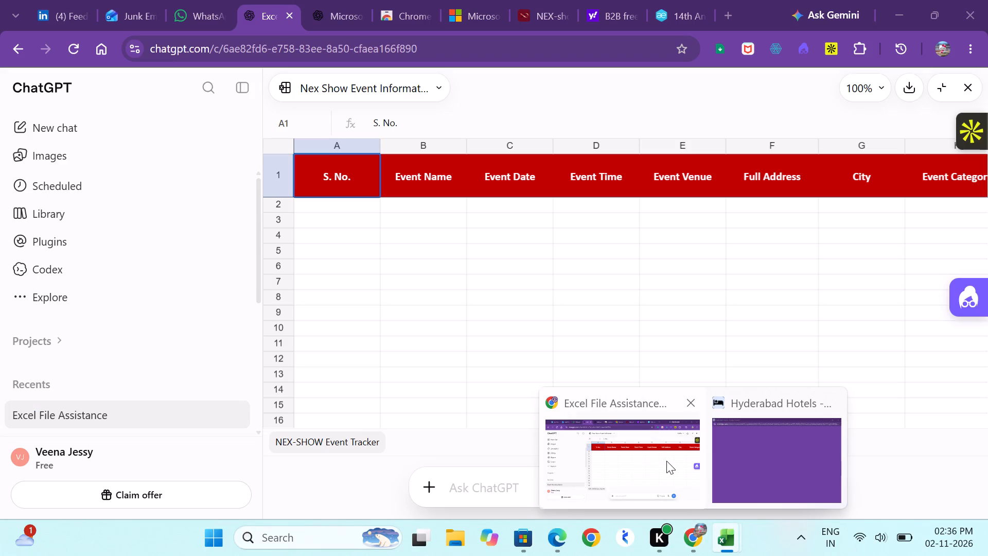
Check the remaining headings in ChatGPT's event tracker sheet, then enter the heading beginning "Contact N" in cell F1 of the Book1 Excel workbook.
click(666, 461)
scroll(569, 346, left, 7)
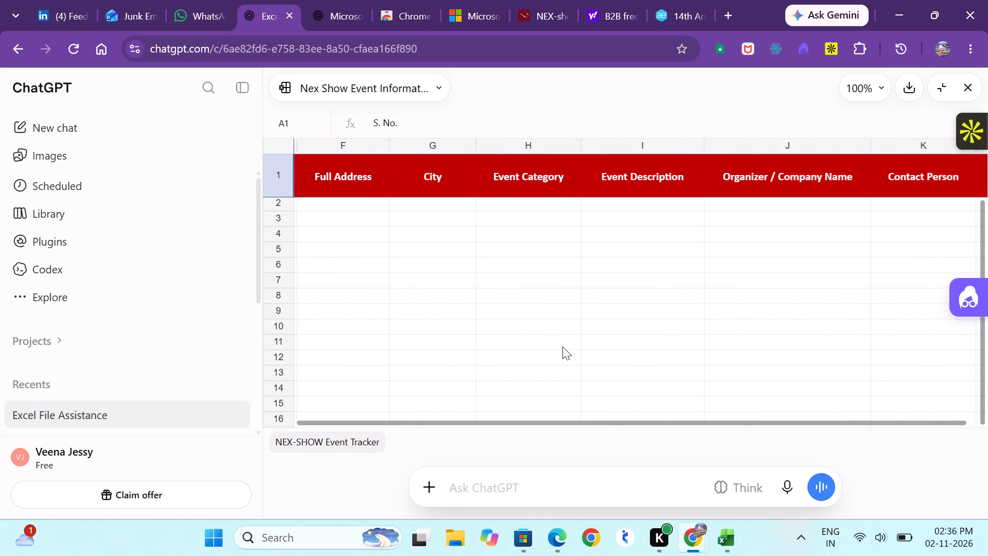
scroll(562, 346, left, 2)
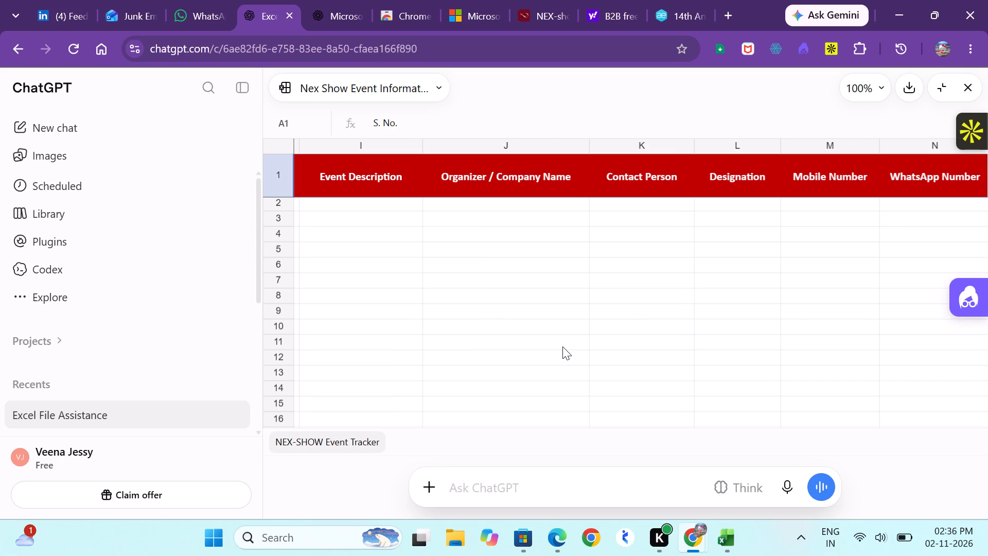
scroll(562, 346, left, 4)
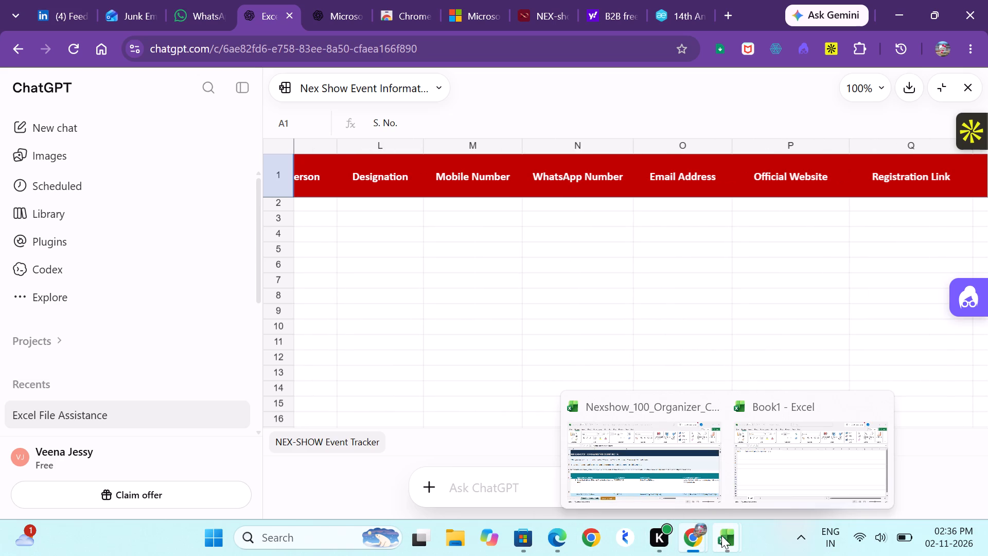
click(740, 457)
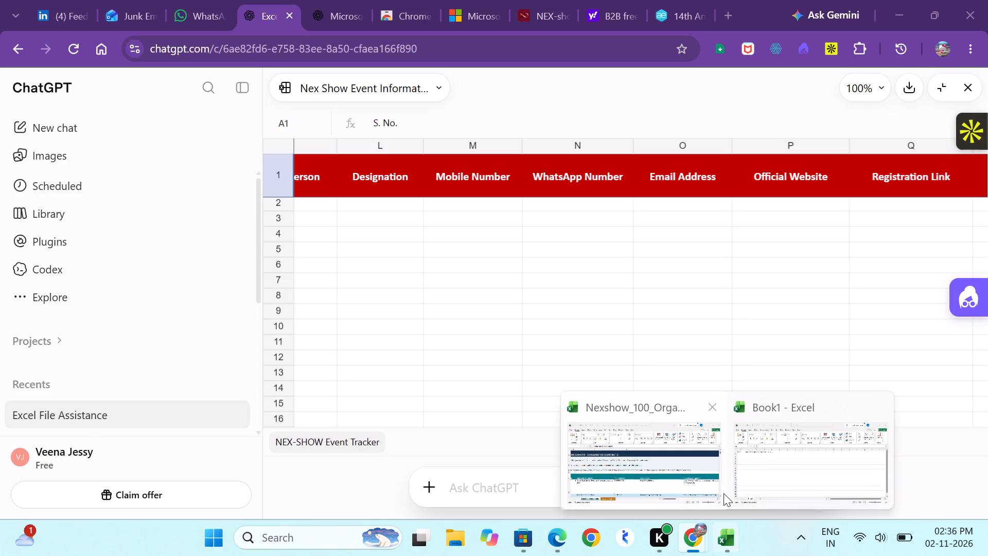
click(791, 467)
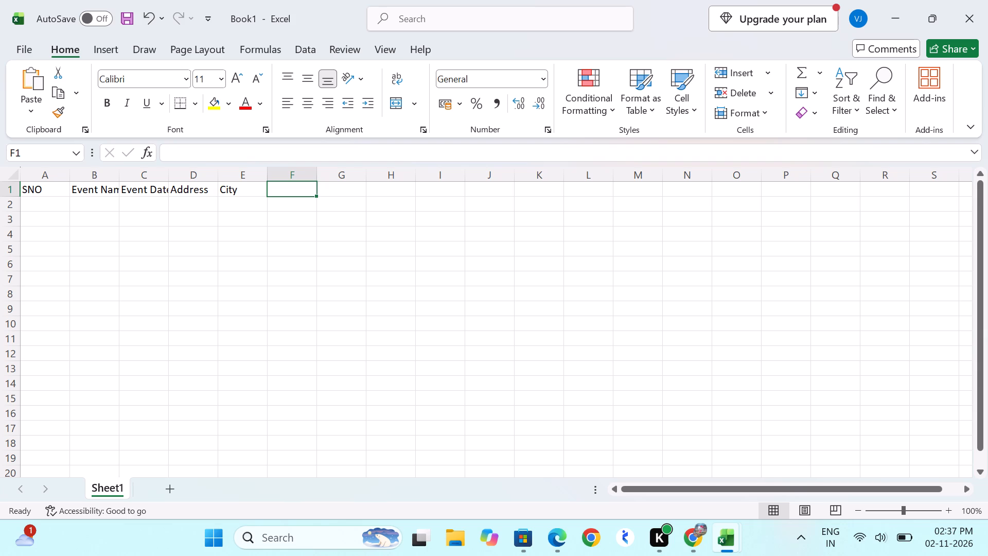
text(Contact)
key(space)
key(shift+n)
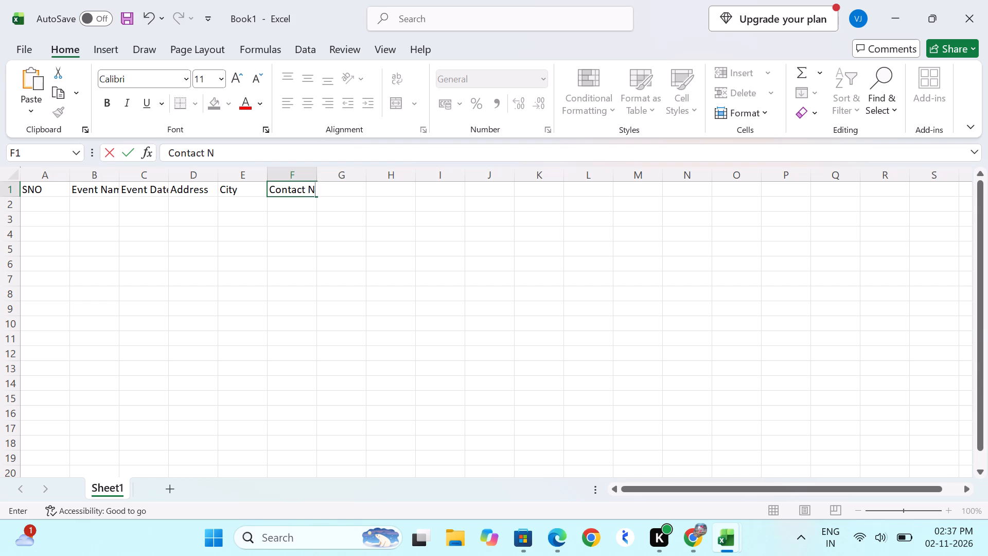
Complete the Contact Number heading in cell F1 and enter the heading Website link in cell G1.
text(umber)
key(Right)
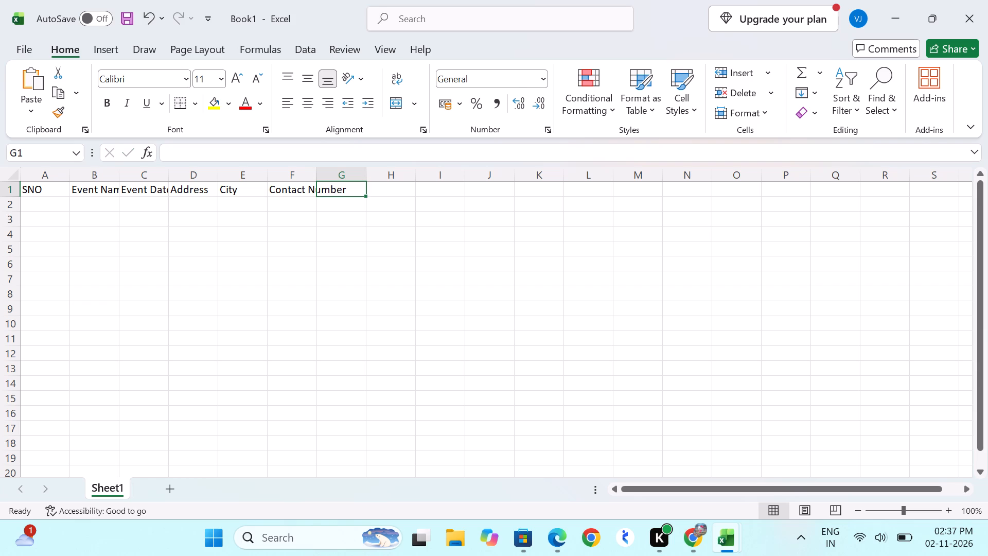
text(Website link)
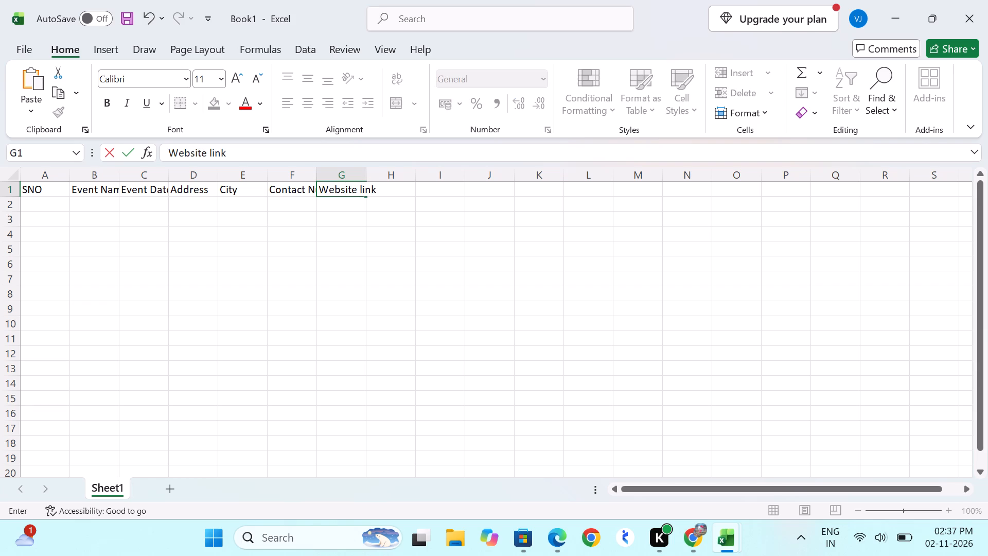
key(Right)
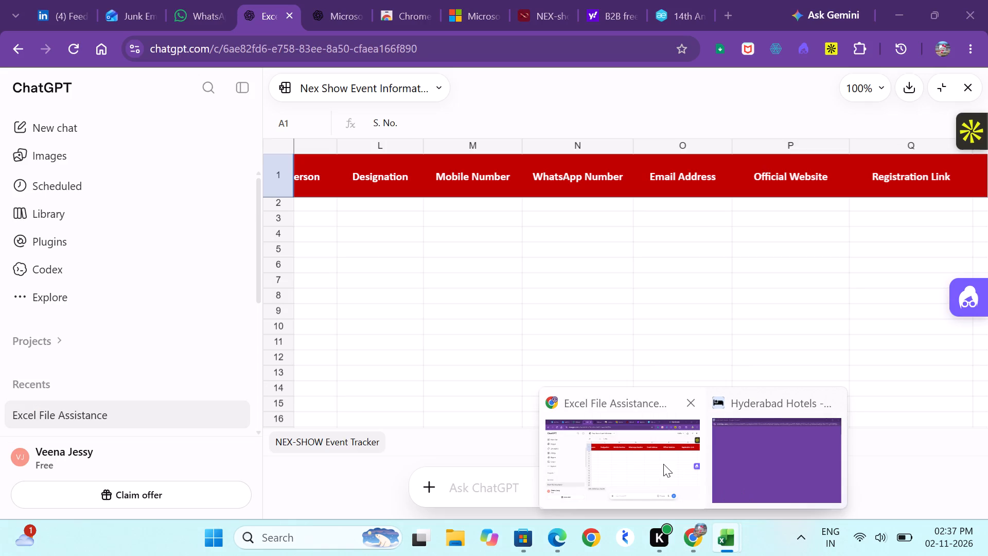
click(663, 464)
scroll(707, 252, left, 3)
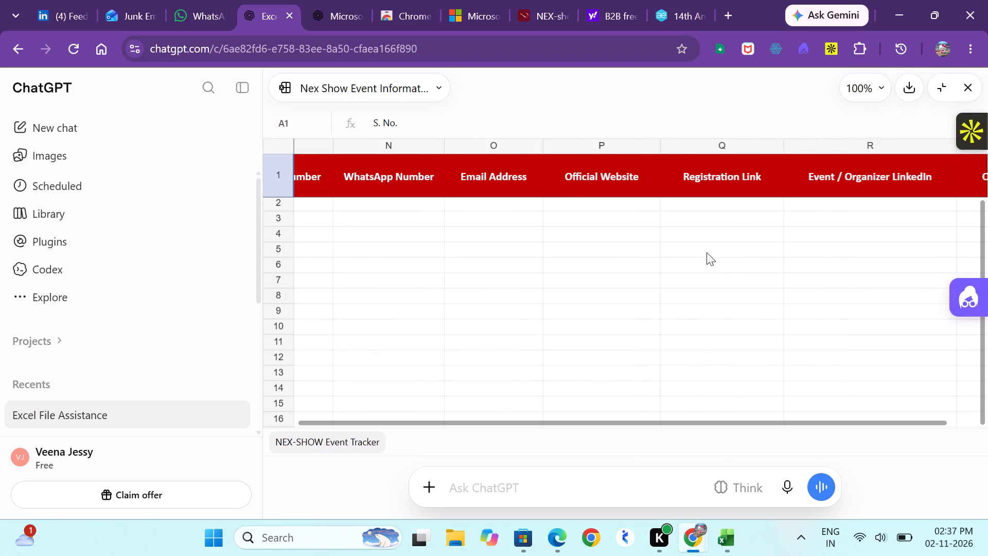
scroll(707, 252, left, 1)
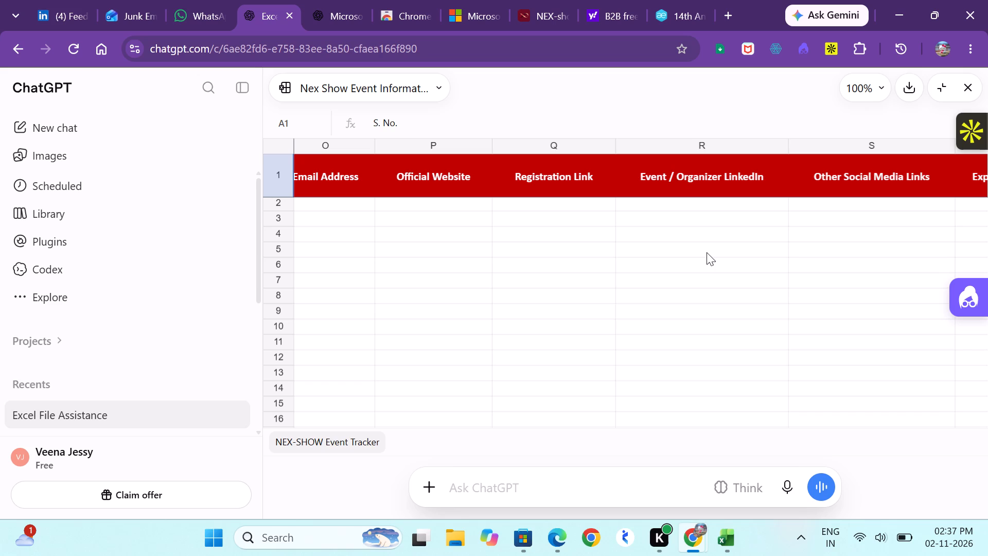
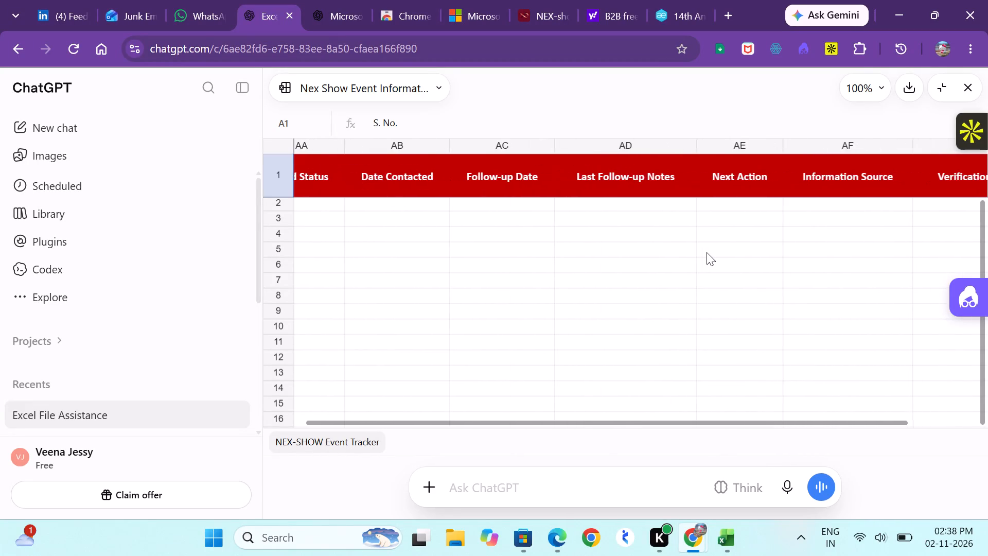
scroll(707, 252, left, 6)
scroll(707, 252, right, 1)
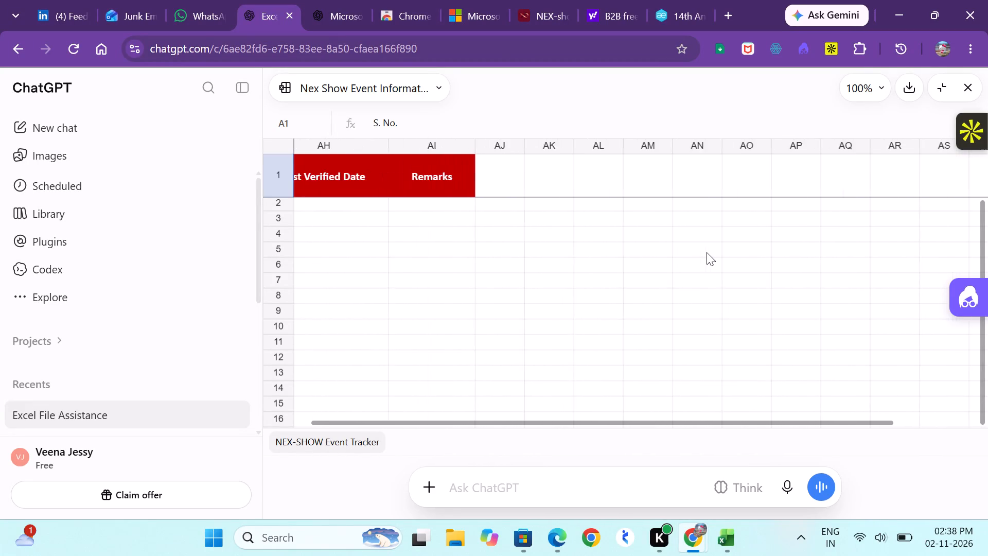
scroll(707, 252, right, 1)
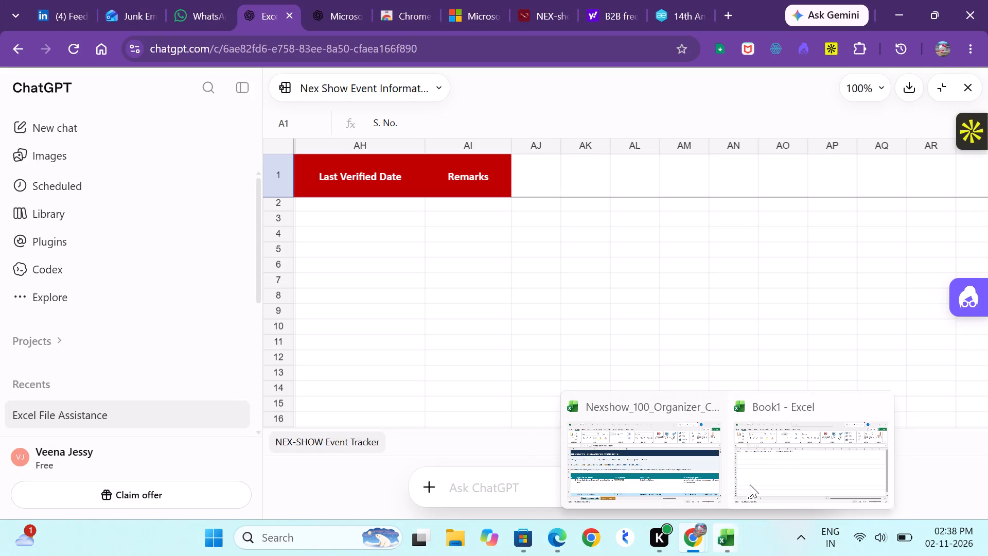
Switch to the Book1 workbook in Excel and adjust the widths of columns B, C, D, F and G to fit their headings.
click(784, 461)
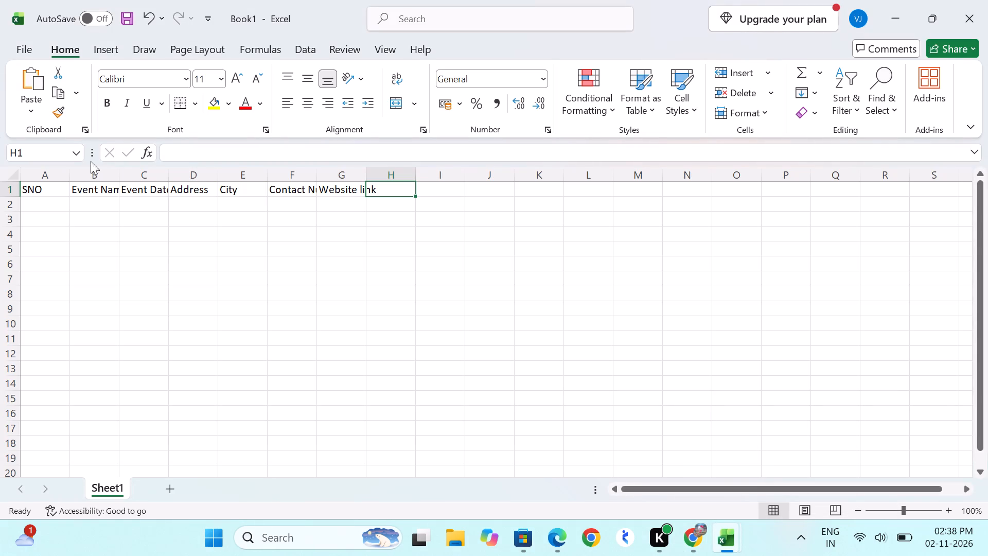
drag(122, 180, 144, 181)
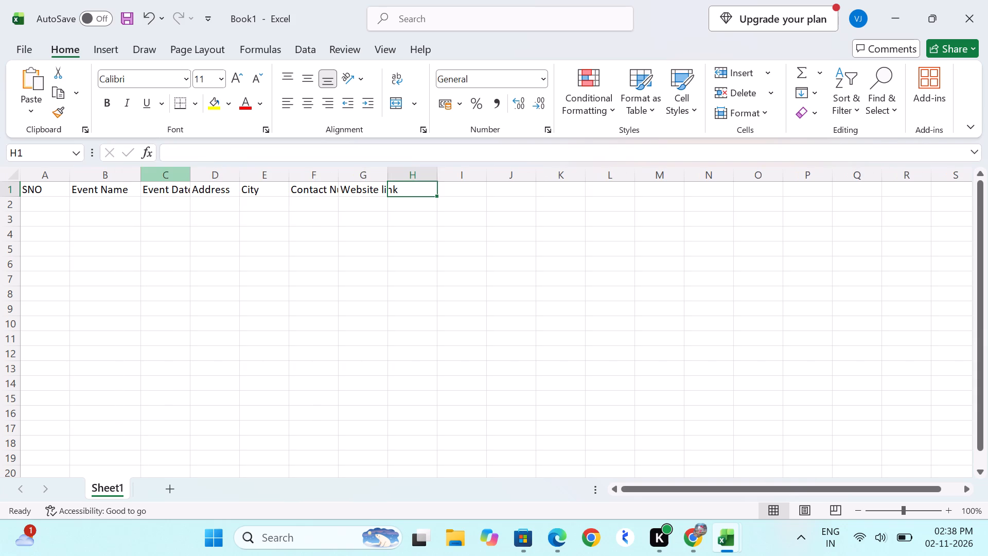
drag(189, 178, 212, 180)
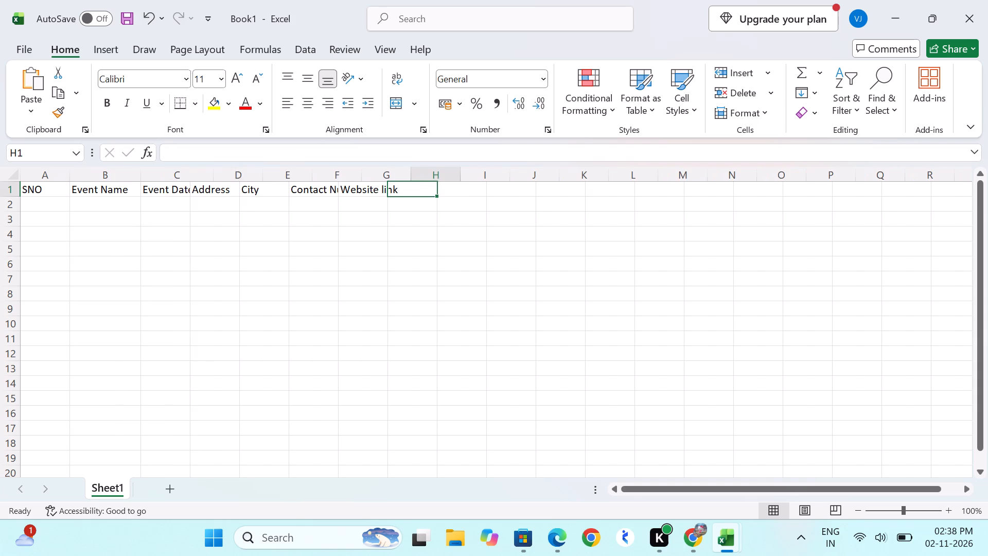
double_click(262, 176)
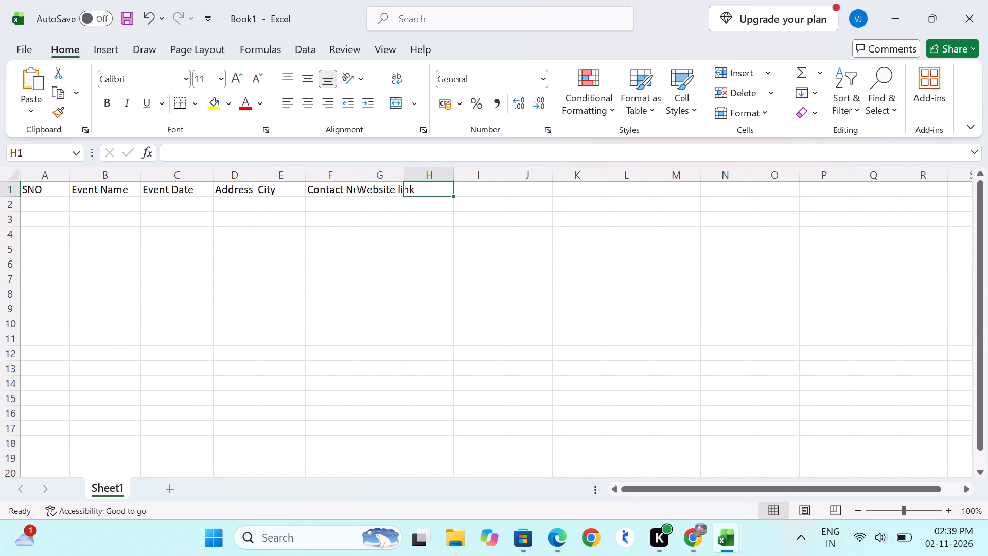
drag(352, 172, 380, 176)
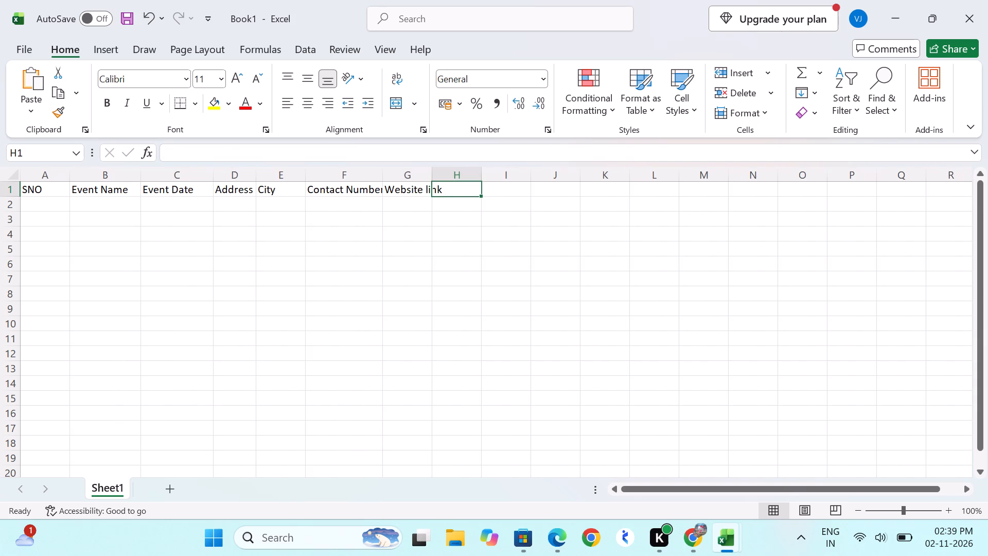
drag(380, 176, 402, 175)
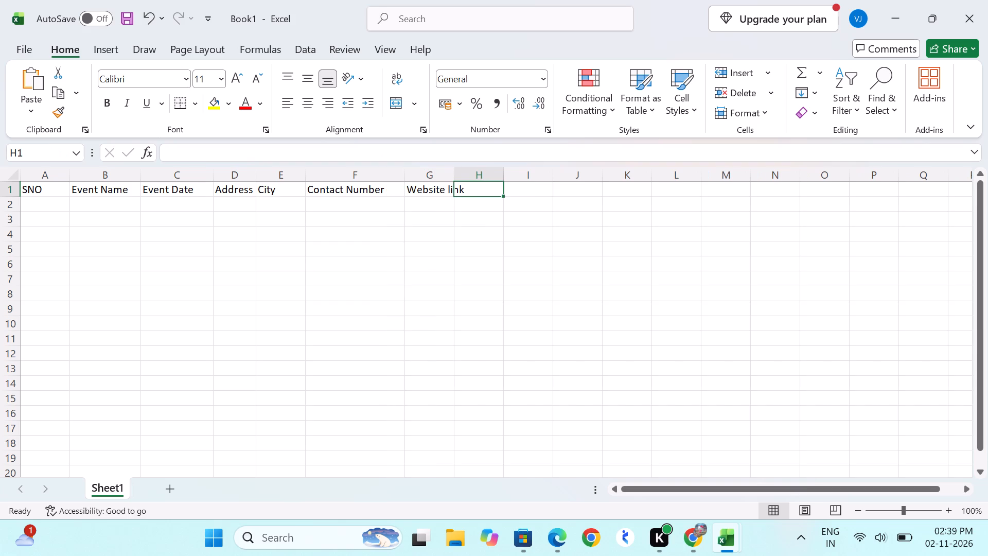
drag(452, 169, 553, 129)
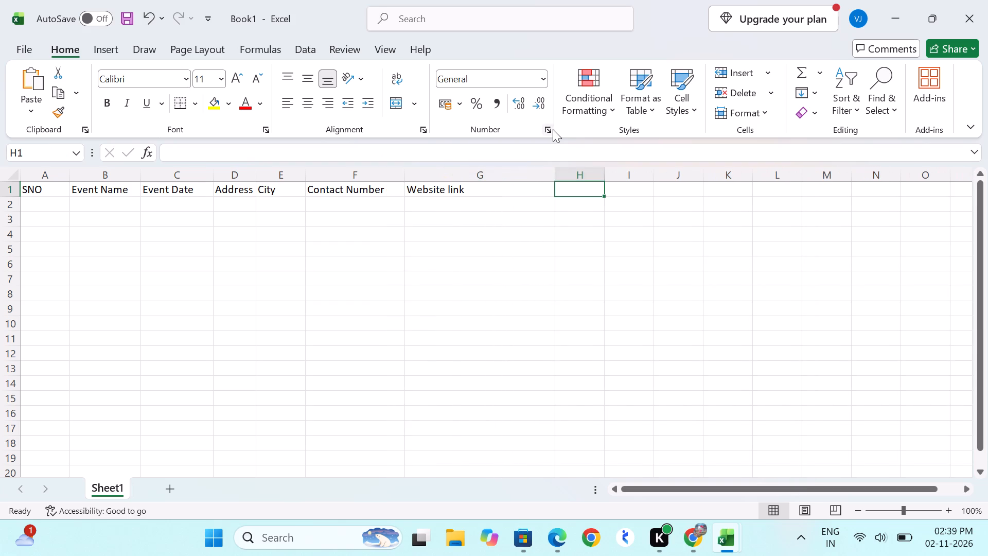
Enter serial number 1 in cell A2 under the SNO heading and move on to cell B2.
click(487, 185)
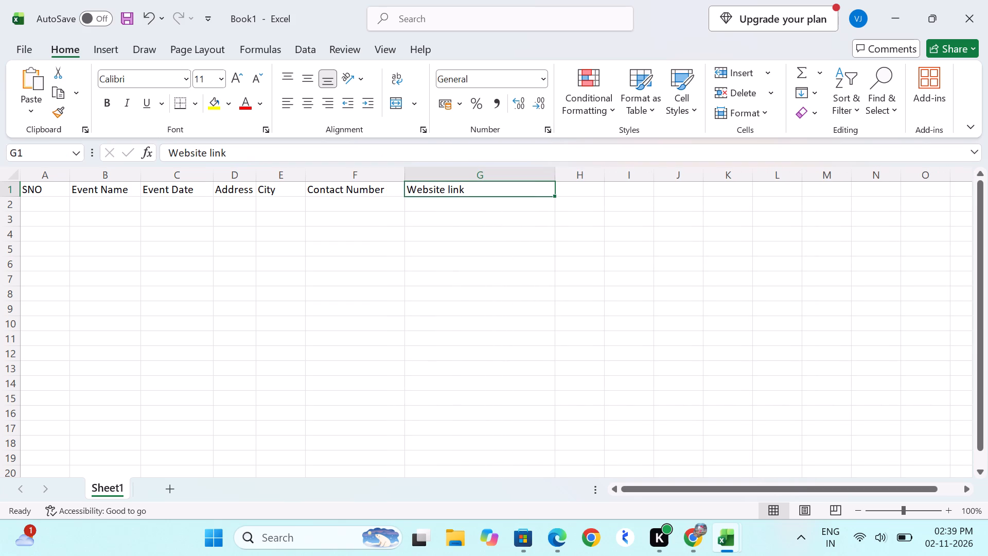
key(Down)
key(Left)
key(Left)
key(Left)
key(Left)
key(Left)
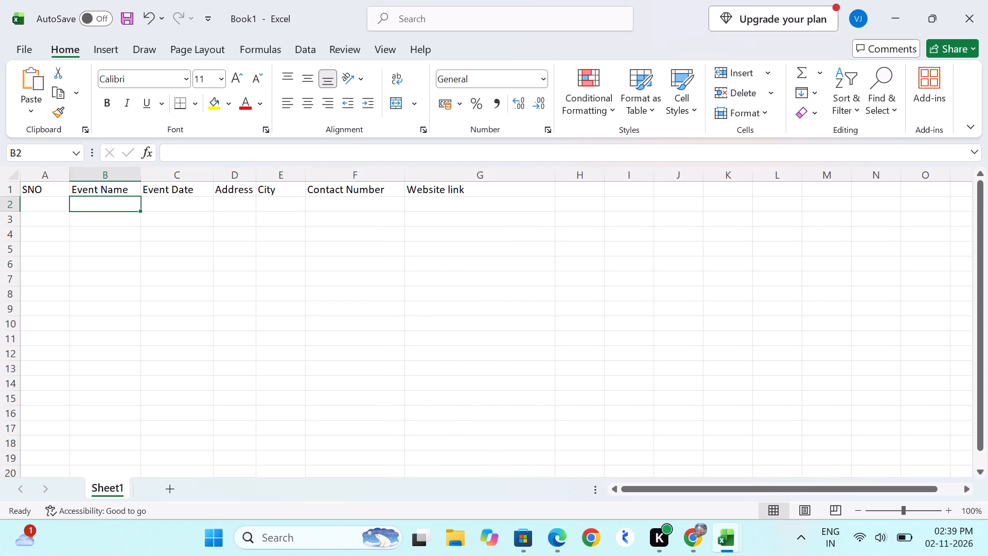
key(Left)
key(1)
key(Right)
Copy the organization name Kukdukoo from the Nexshow organizer contacts workbook into cell B2 of Book1, ending on cell B3.
click(613, 460)
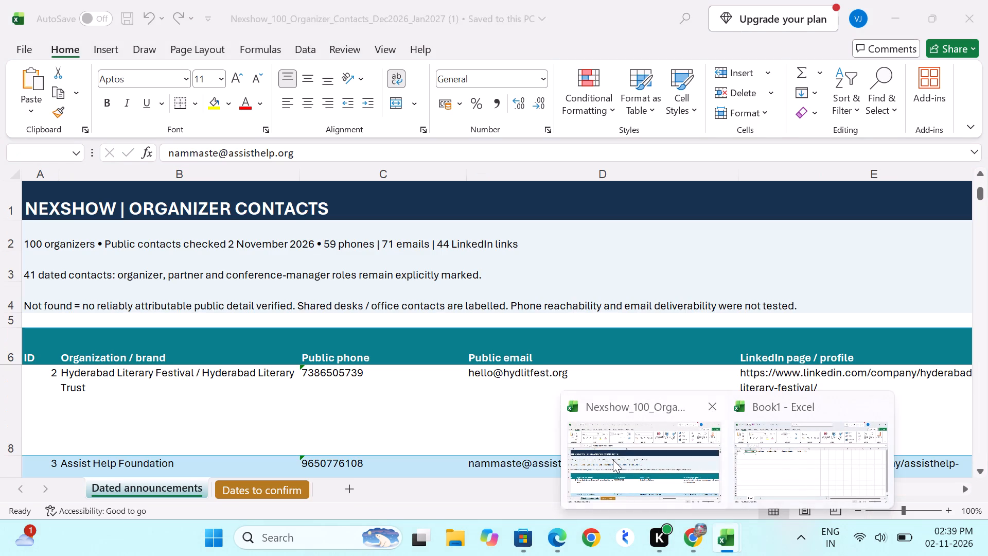
scroll(324, 438, up, 4)
scroll(324, 438, down, 1)
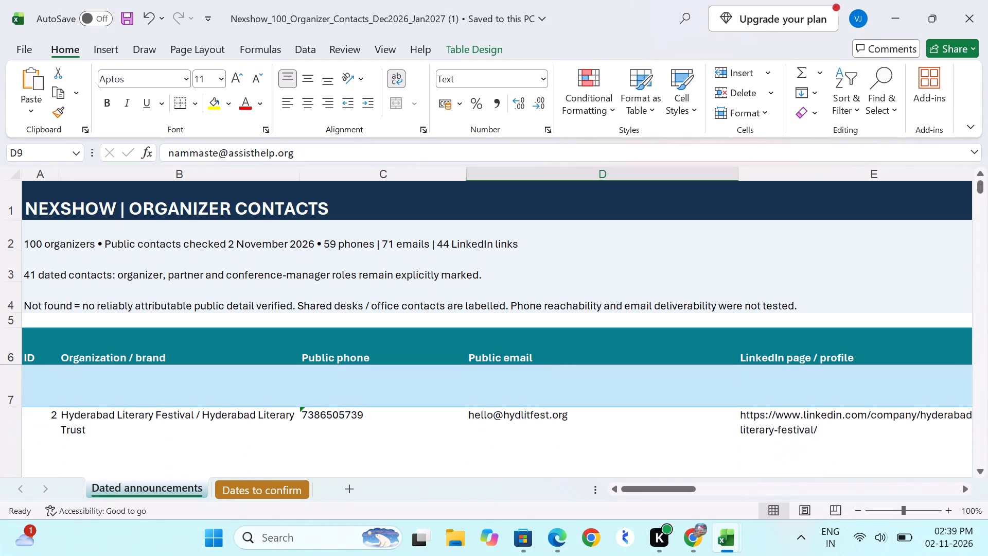
scroll(324, 438, down, 1)
scroll(324, 438, up, 1)
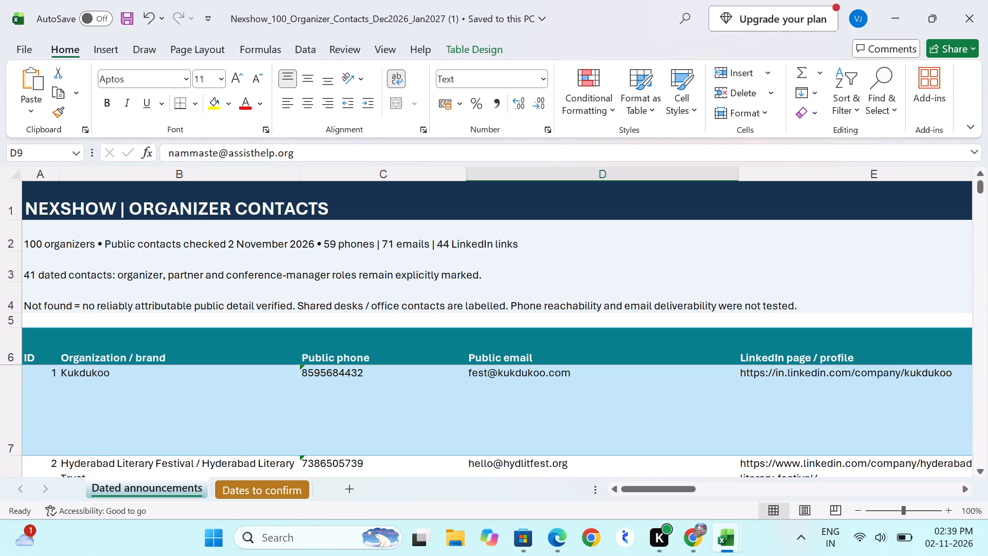
click(169, 378)
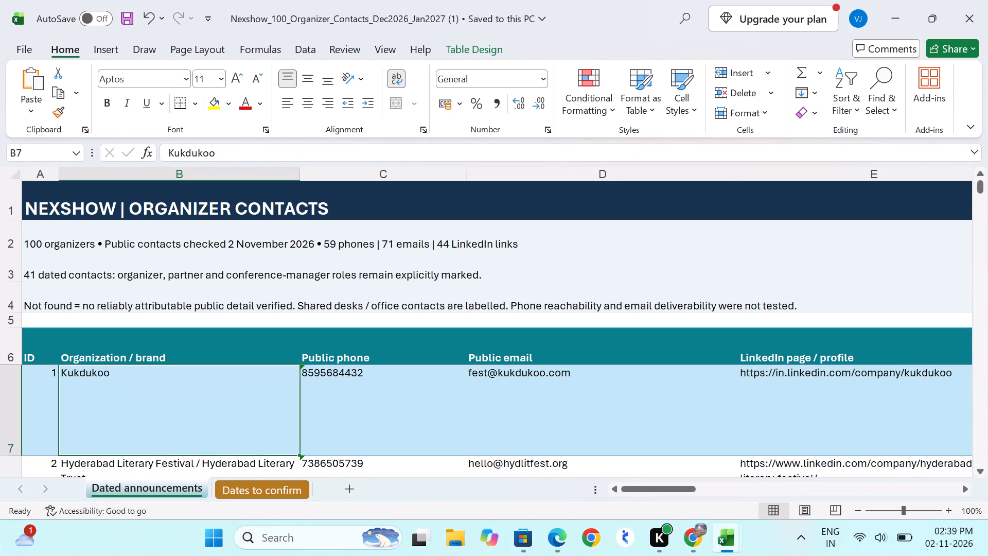
key(ctrl+c)
key(ctrl+c)
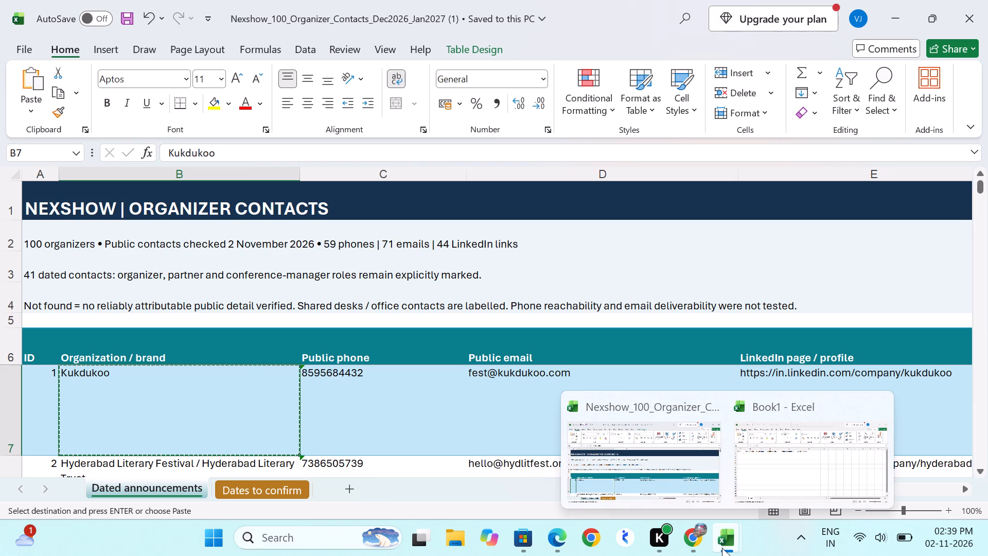
click(763, 456)
key(ctrl+v)
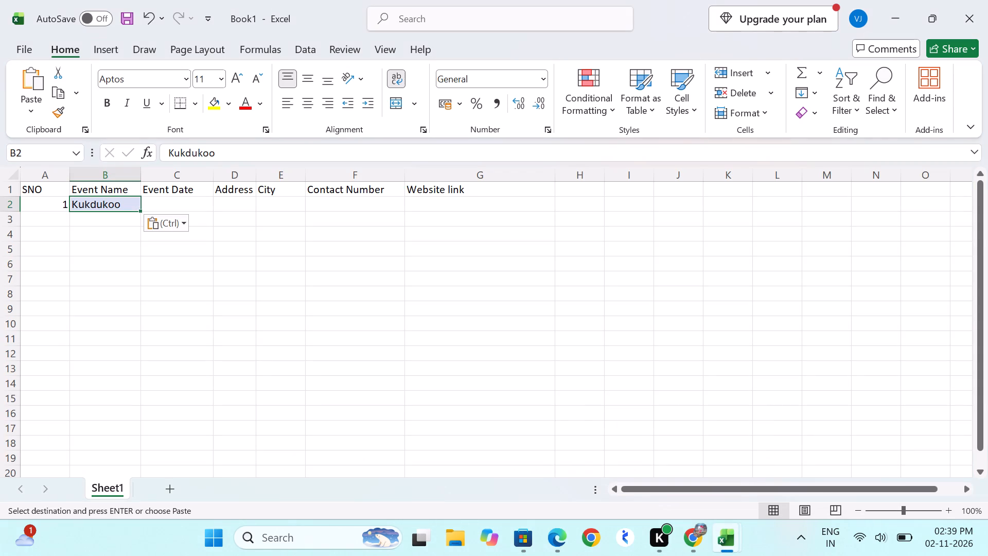
key(Right)
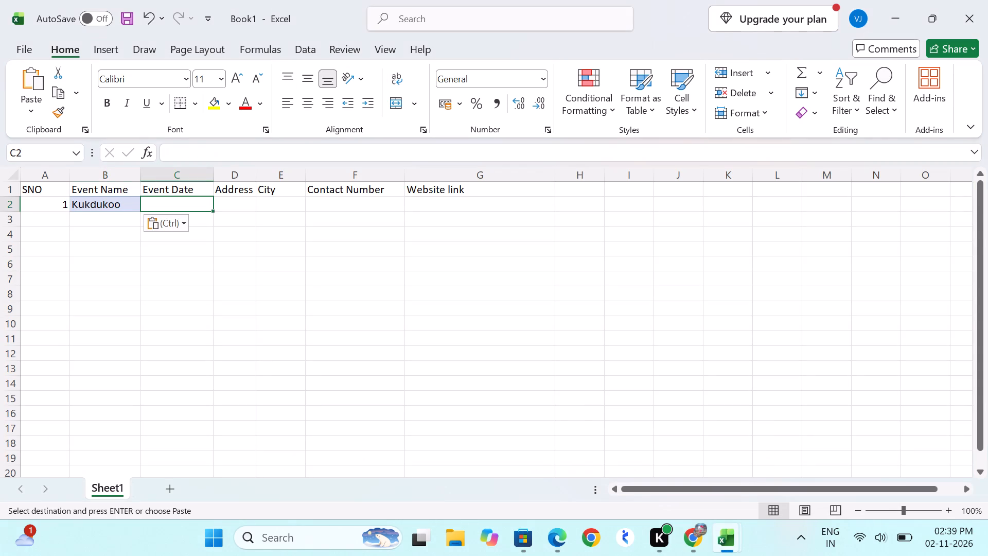
key(Right)
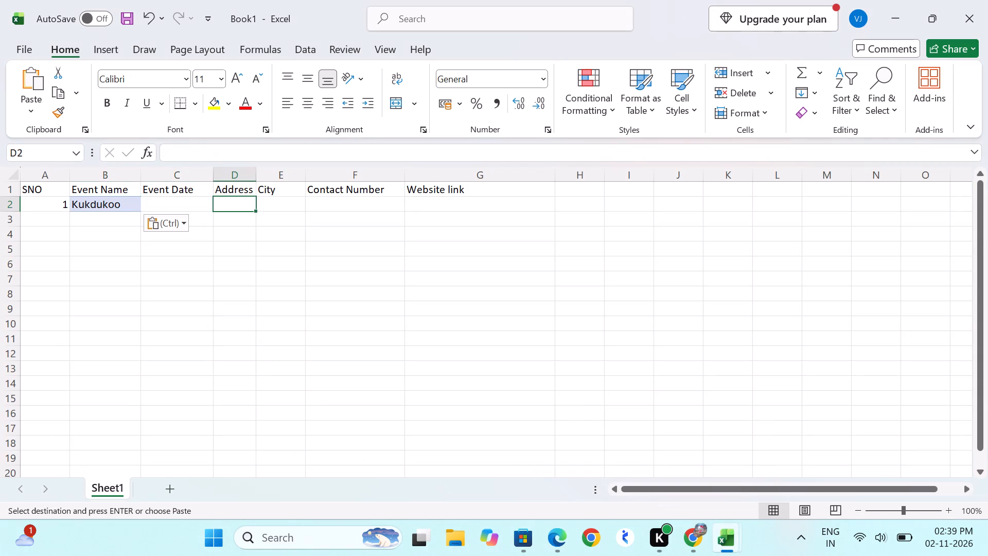
key(Right)
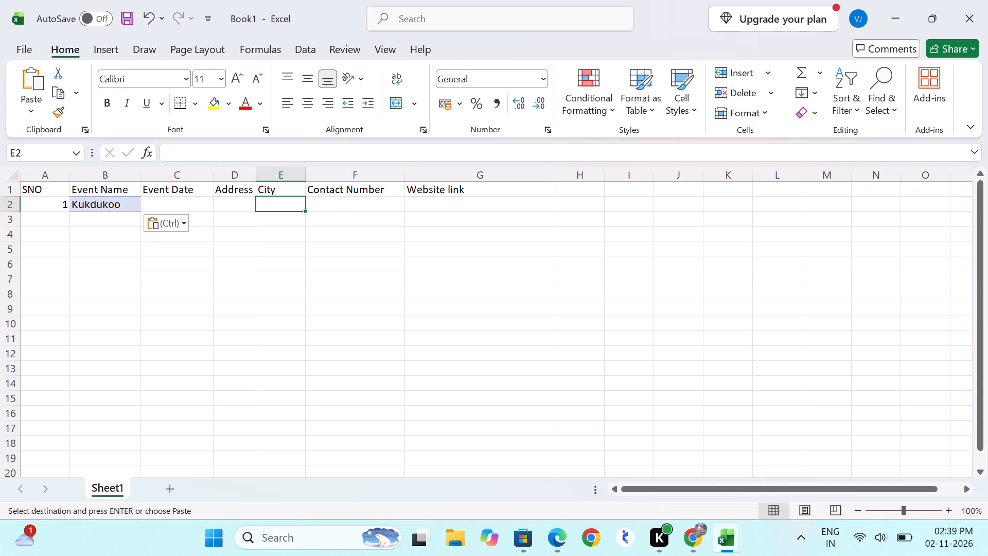
key(Down)
key(Left)
key(Left)
key(Left)
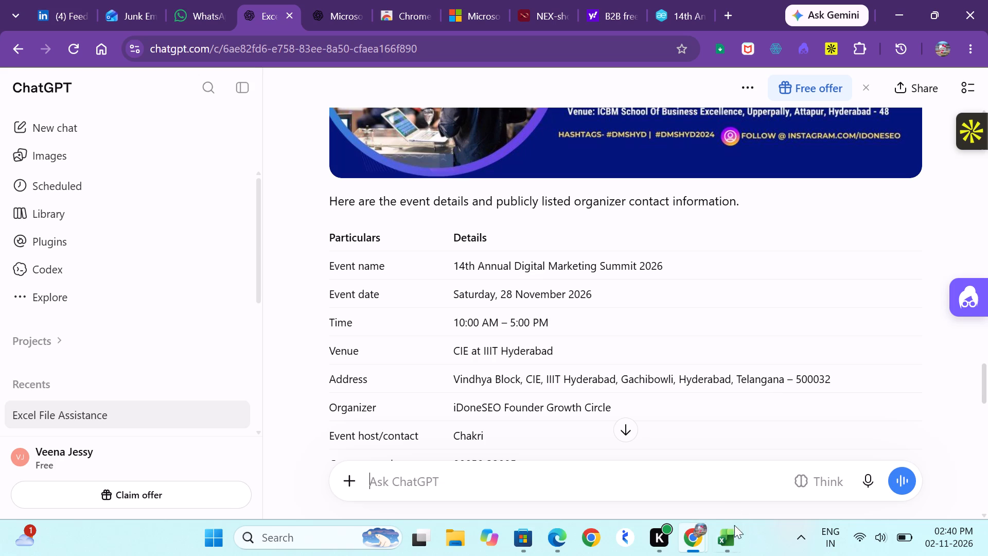
Switch to Book1 in Excel, clear the Address heading from D1 and copy the City heading into it from E1.
click(774, 459)
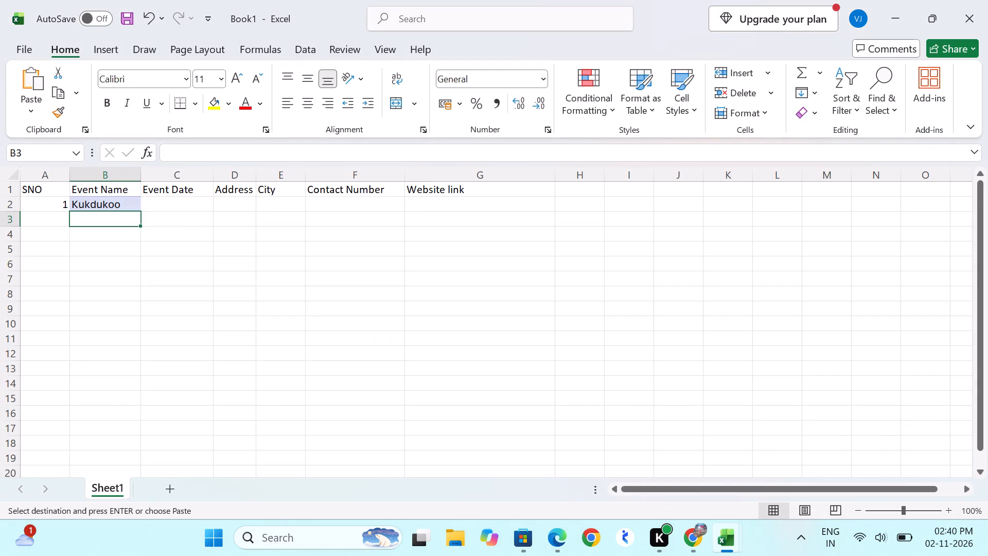
click(232, 188)
key(BackSpace)
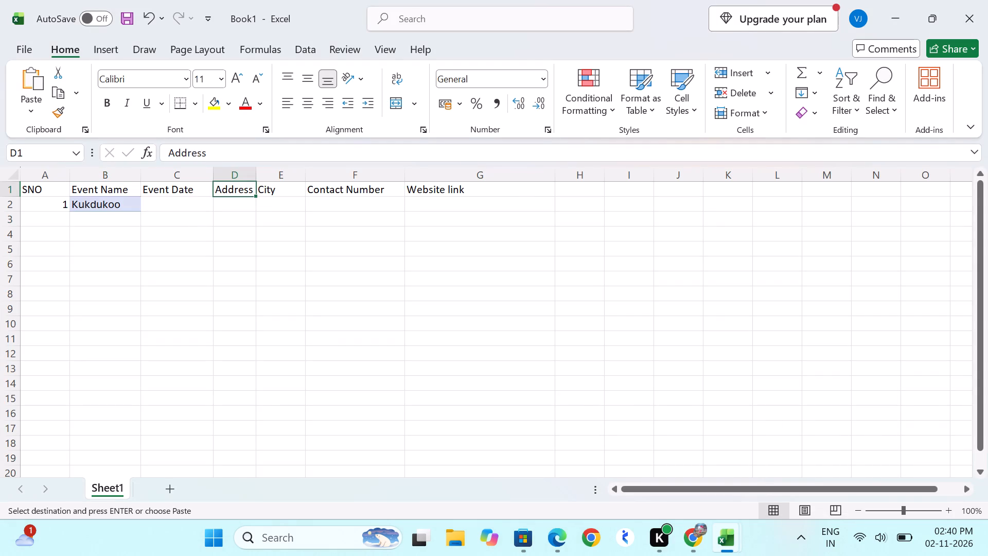
key(Right)
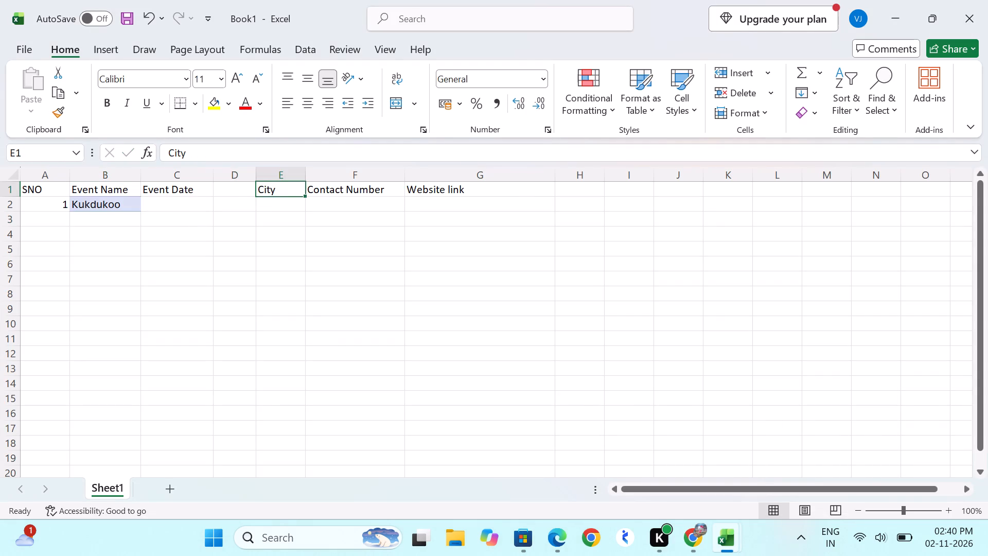
key(ctrl+c)
key(Left)
key(ctrl+v)
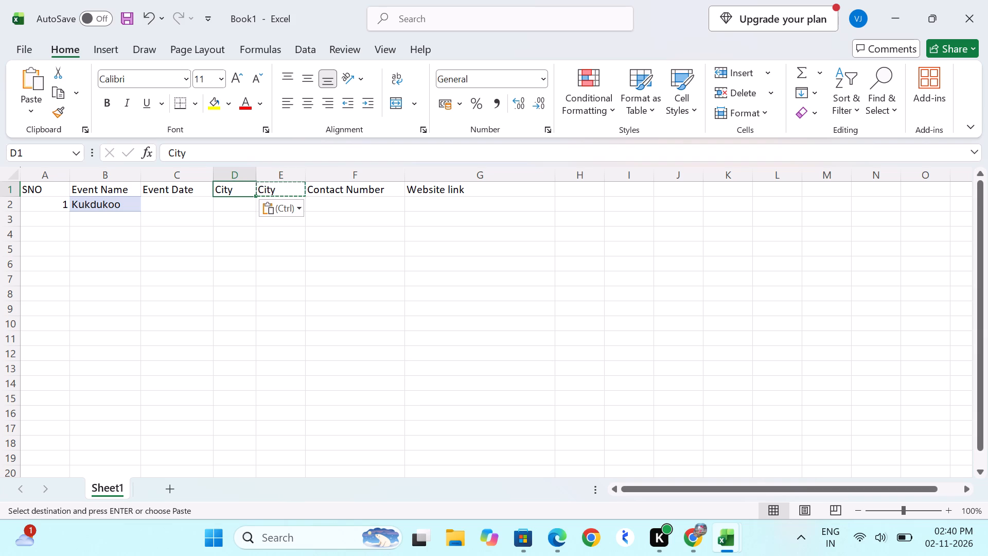
Copy the Contact Number heading from F1 into E1, replacing the duplicate City heading.
key(Right)
key(Right)
key(ctrl+c)
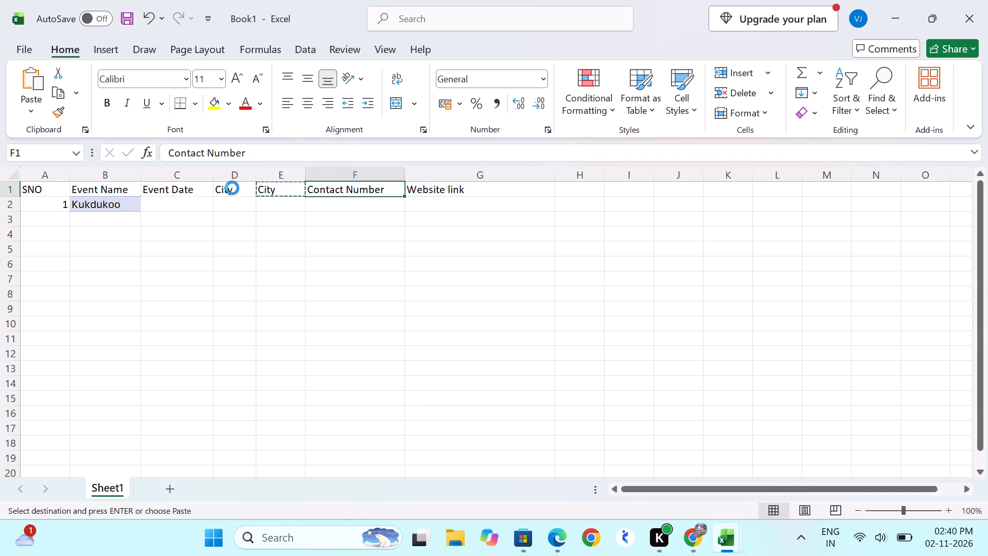
key(Left)
key(ctrl+v)
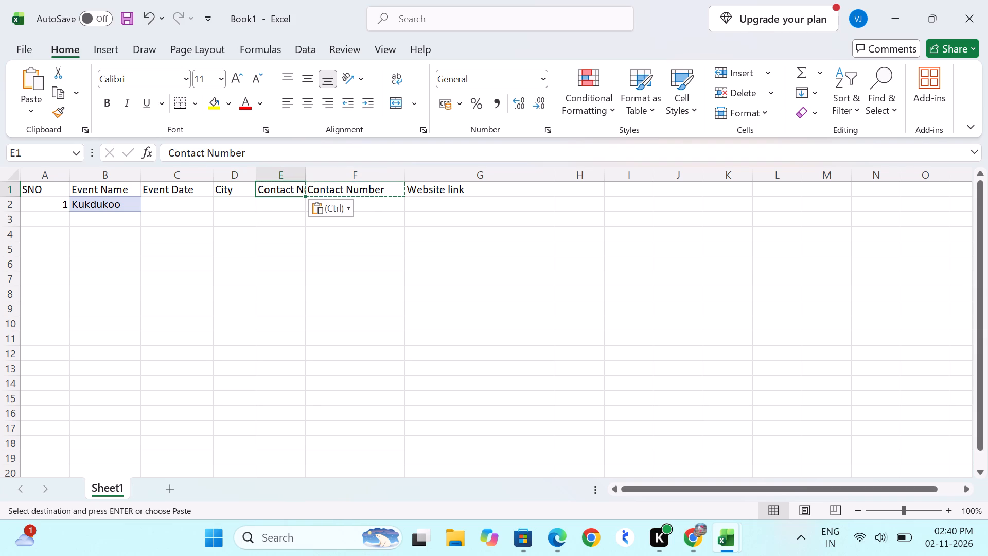
Copy the Website link heading from G1 into F1 and clear the original heading in G1.
key(Right)
key(Right)
key(ctrl+c)
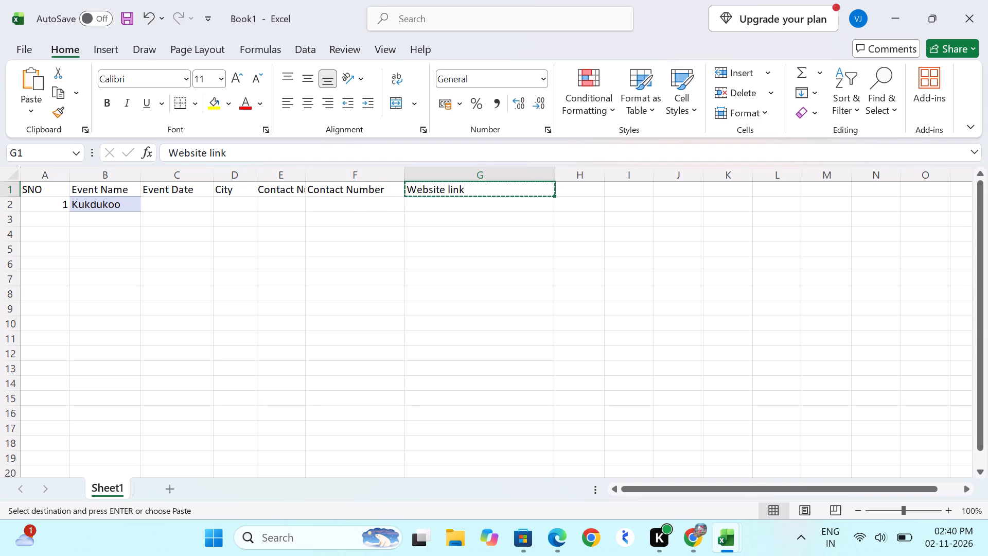
key(Left)
key(ctrl+v)
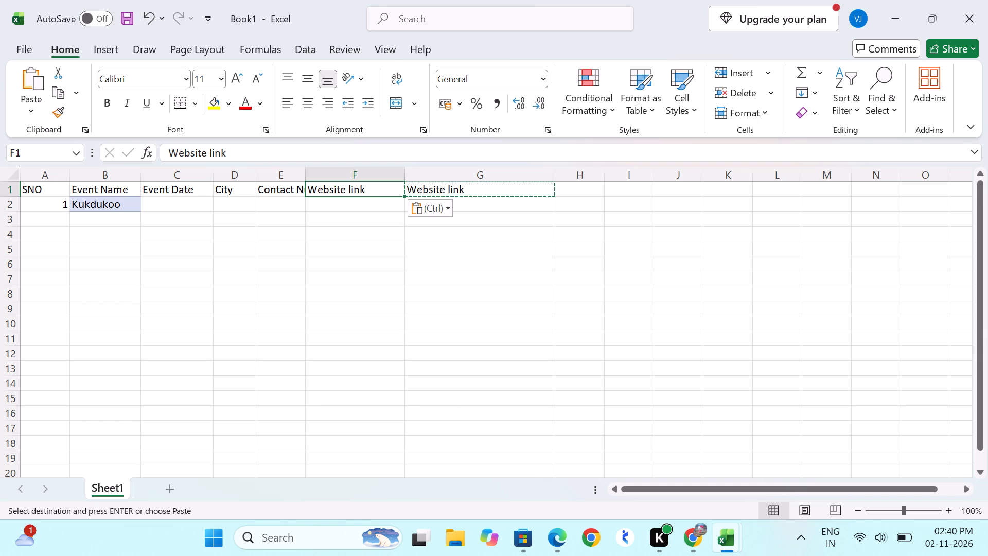
key(BackSpace)
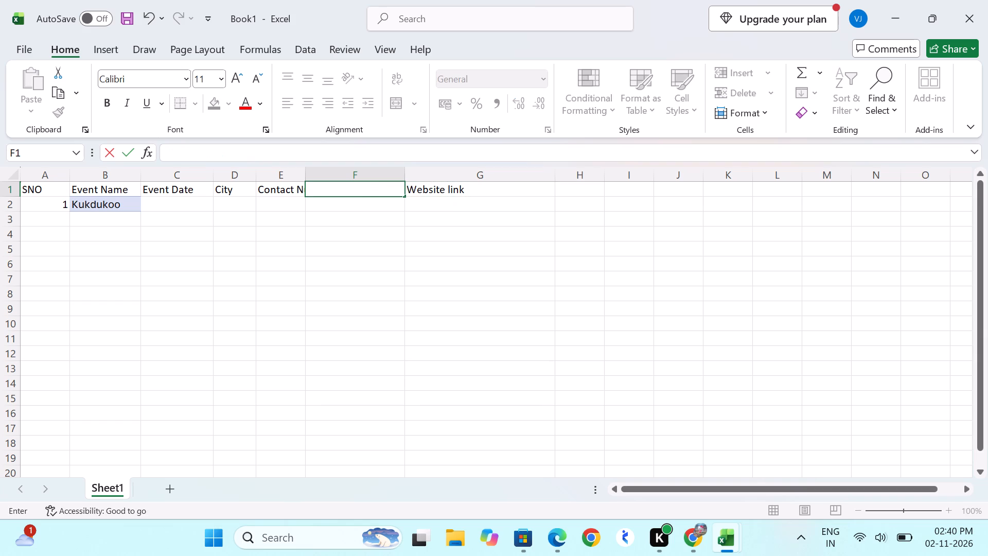
key(ctrl+z)
key(Right)
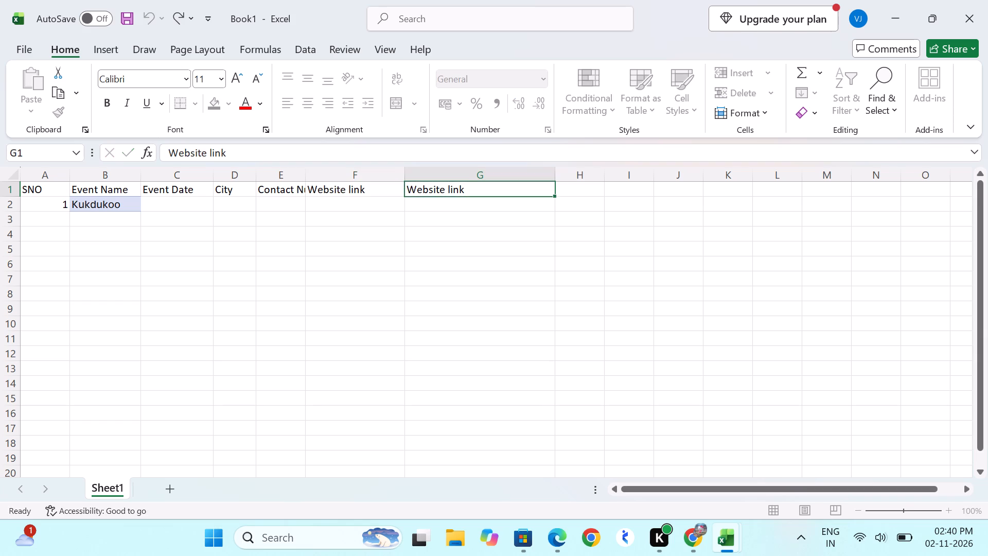
key(BackSpace)
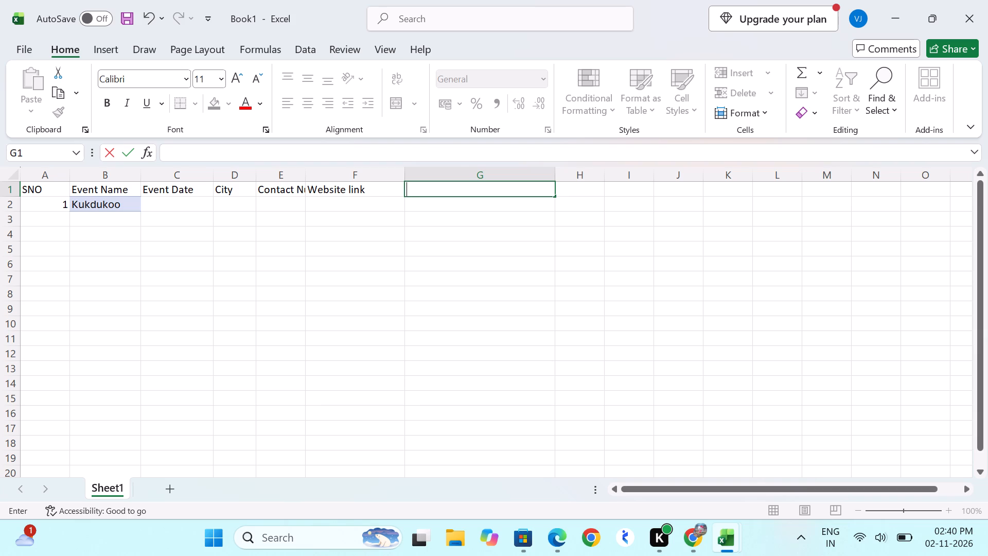
key(Down)
Clear the Kukdukoo entry from cell B2 under Event Name and return to that cell.
key(Left)
key(Left)
key(Left)
key(Left)
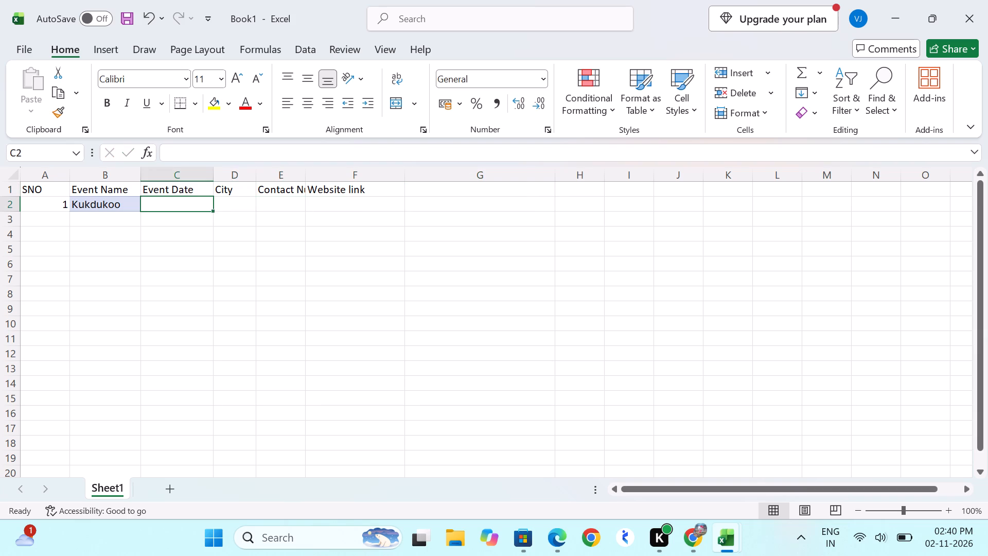
key(Down)
key(Left)
key(Up)
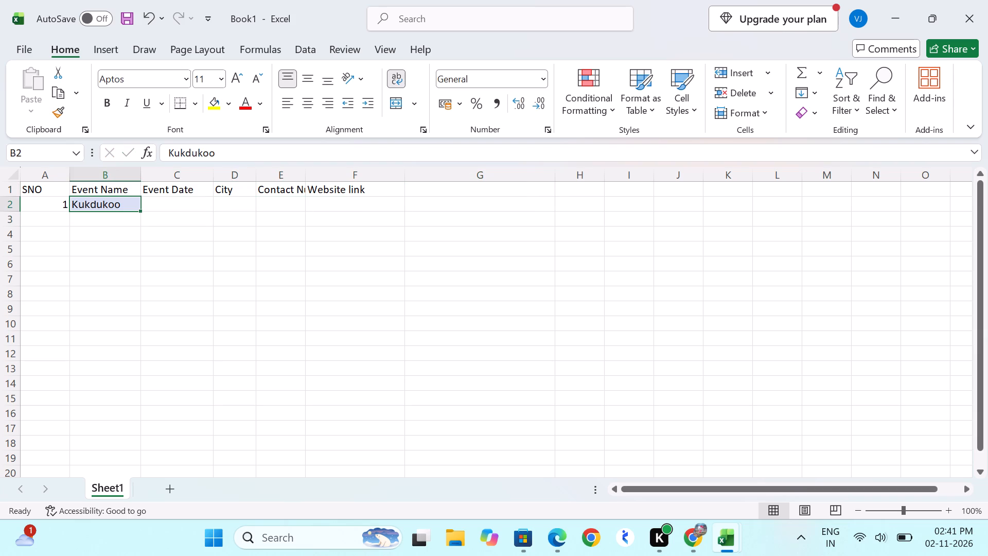
key(BackSpace)
key(Down)
key(Left)
key(Up)
key(Right)
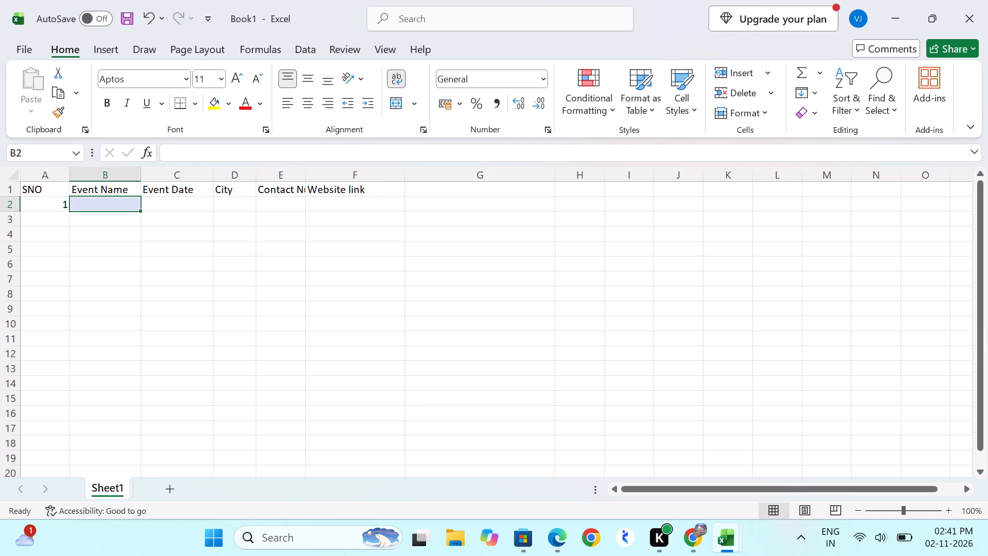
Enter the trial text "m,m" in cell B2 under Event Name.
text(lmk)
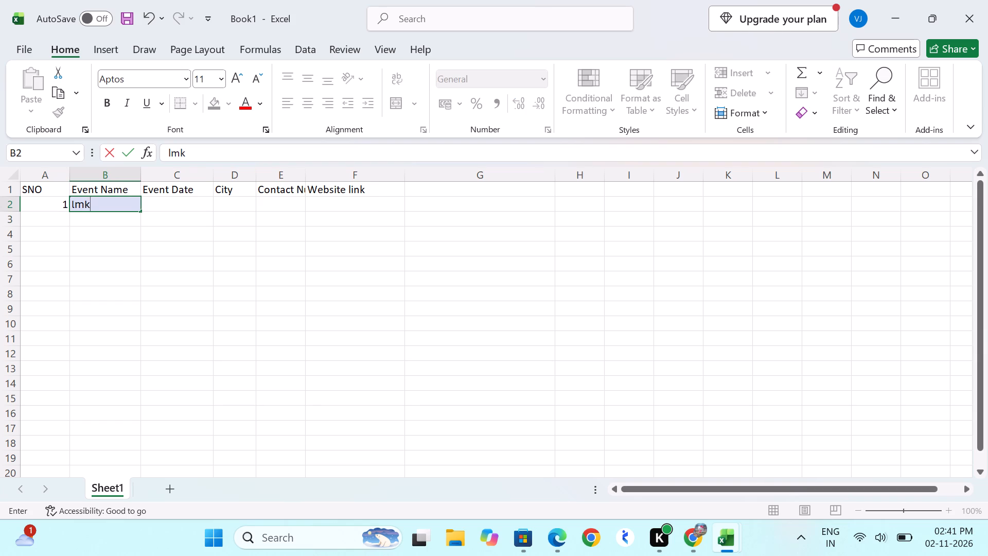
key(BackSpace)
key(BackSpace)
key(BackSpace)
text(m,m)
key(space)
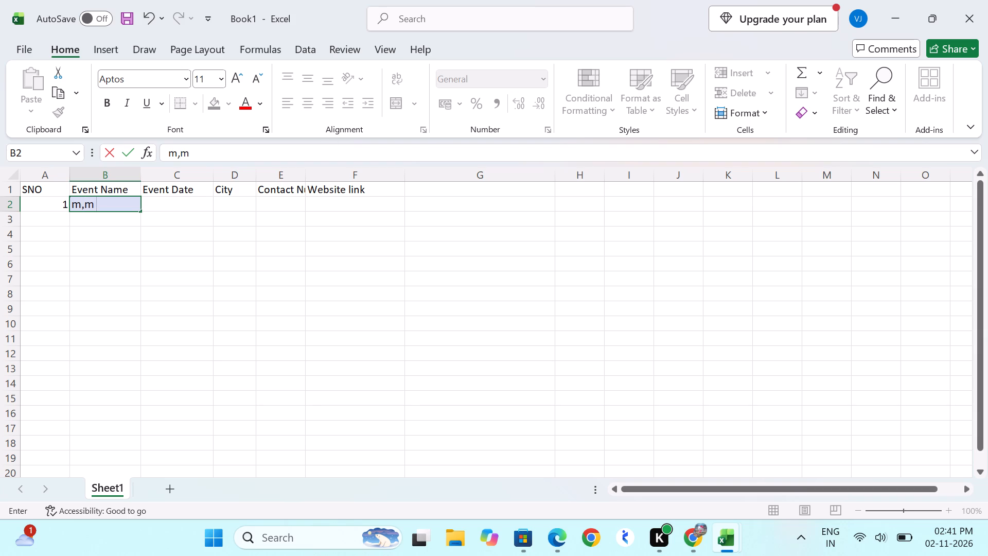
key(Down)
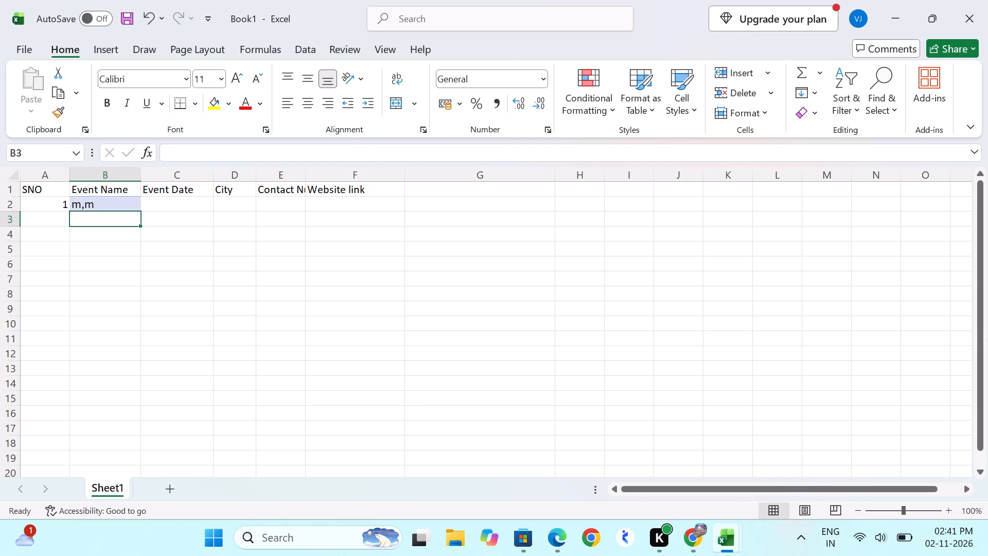
Set the vertical alignment of cell B2 to bottom.
click(323, 79)
click(98, 211)
click(98, 211)
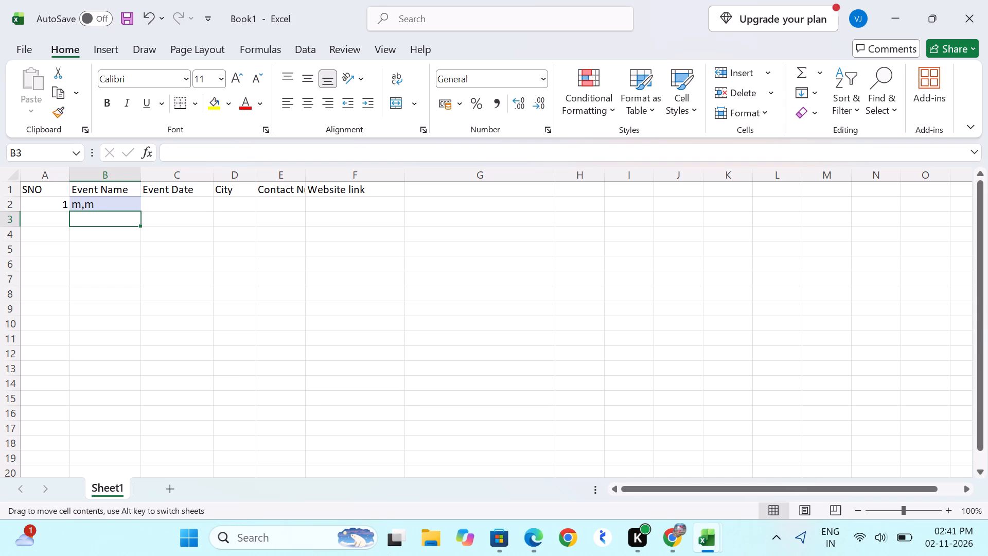
key(Up)
click(289, 75)
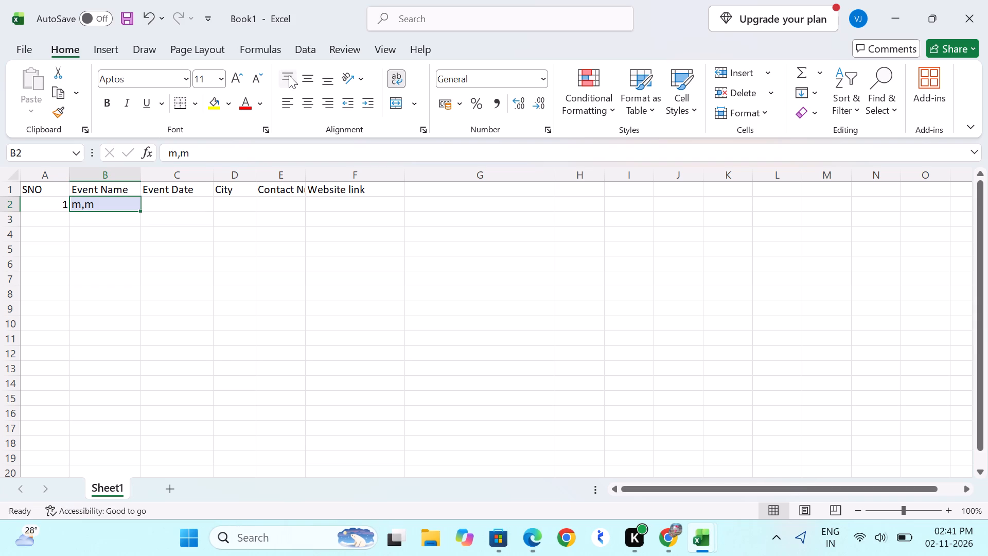
click(327, 72)
triple_click(330, 84)
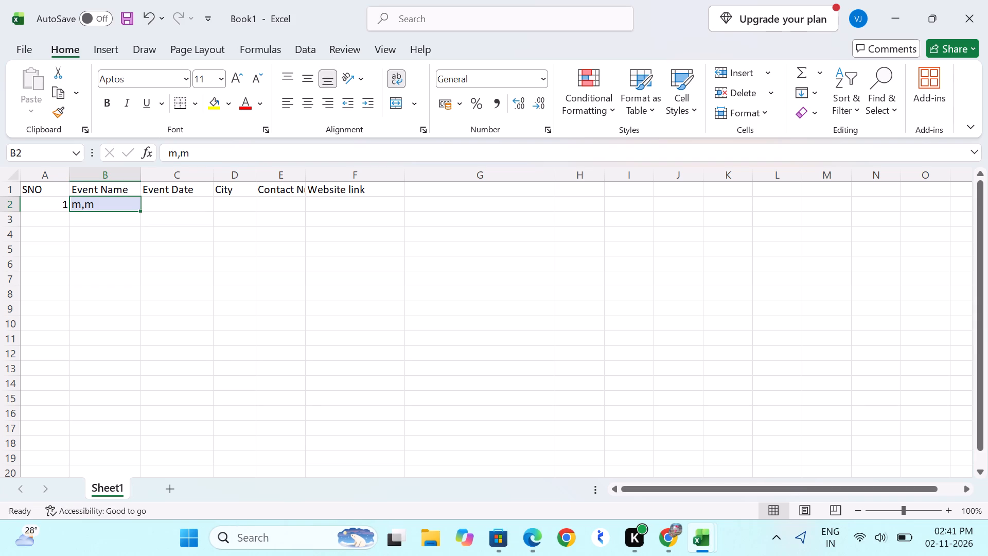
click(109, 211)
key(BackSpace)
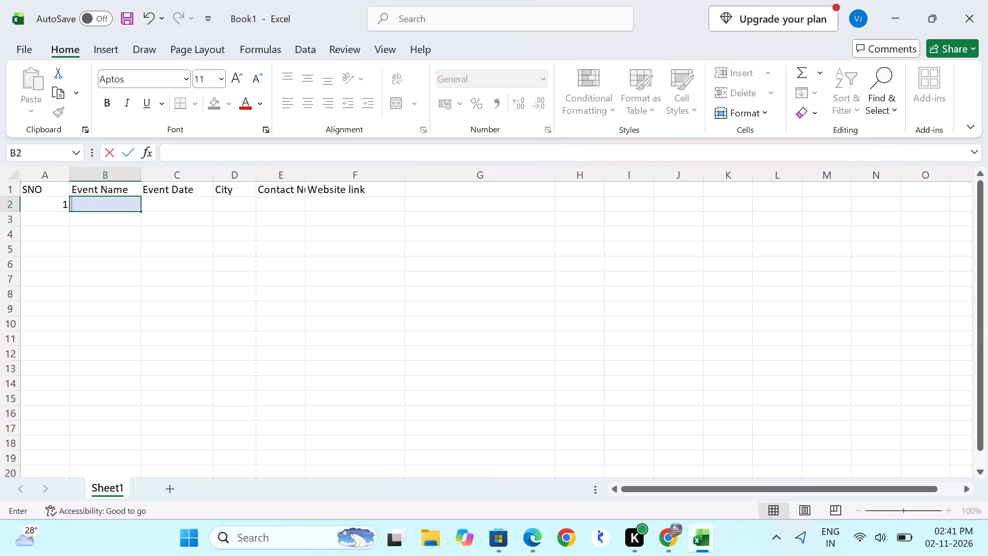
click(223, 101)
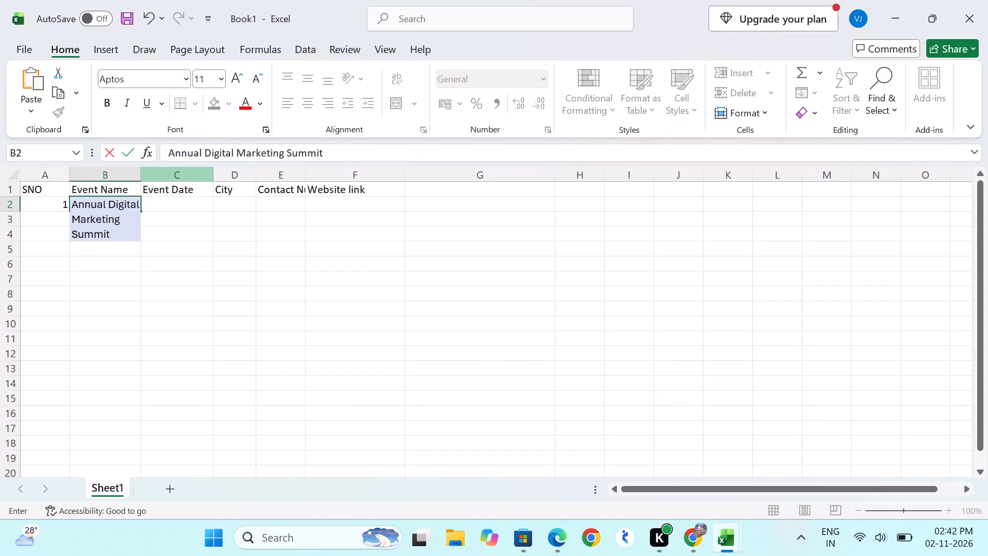
key(Right)
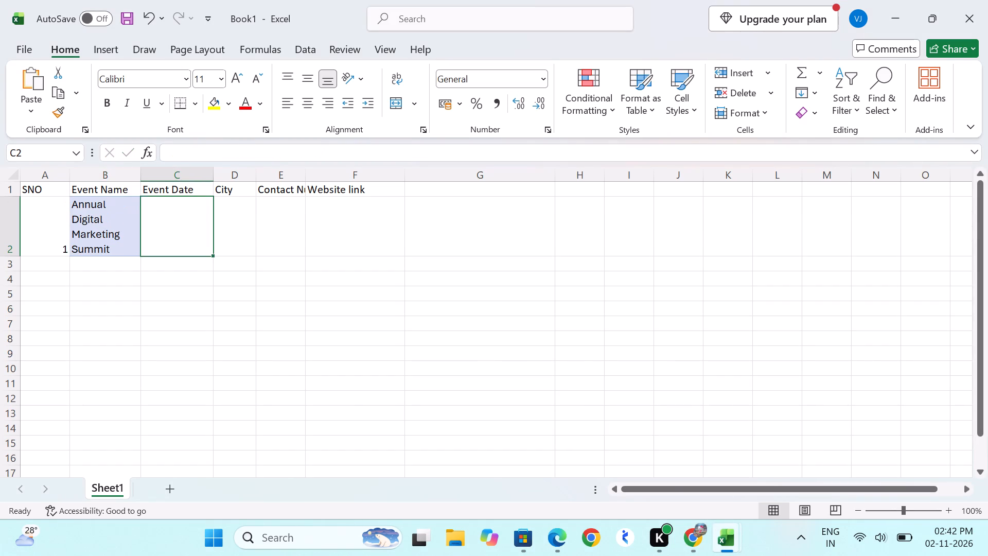
Widen column B so the event name in B2 fits on one line.
drag(139, 175, 182, 177)
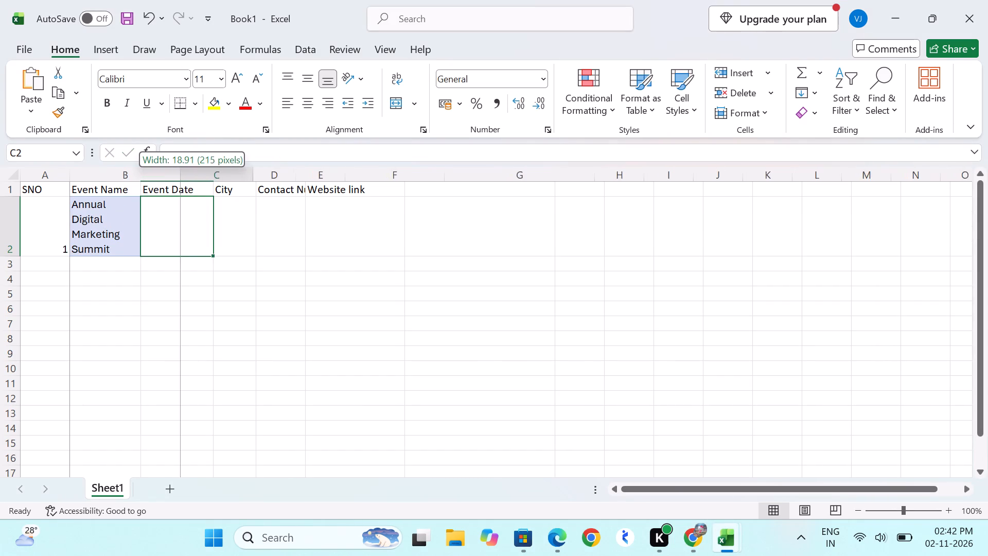
drag(182, 177, 215, 180)
drag(215, 180, 239, 183)
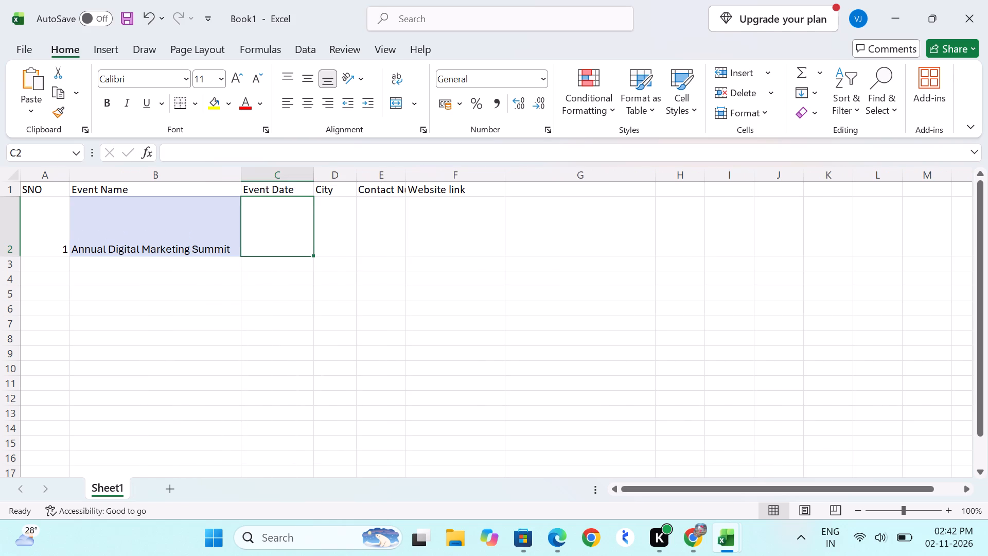
Add a second sheet to Book1 and copy the header row A1:F1 from Sheet1 into its first row.
key(Down)
key(Up)
click(165, 490)
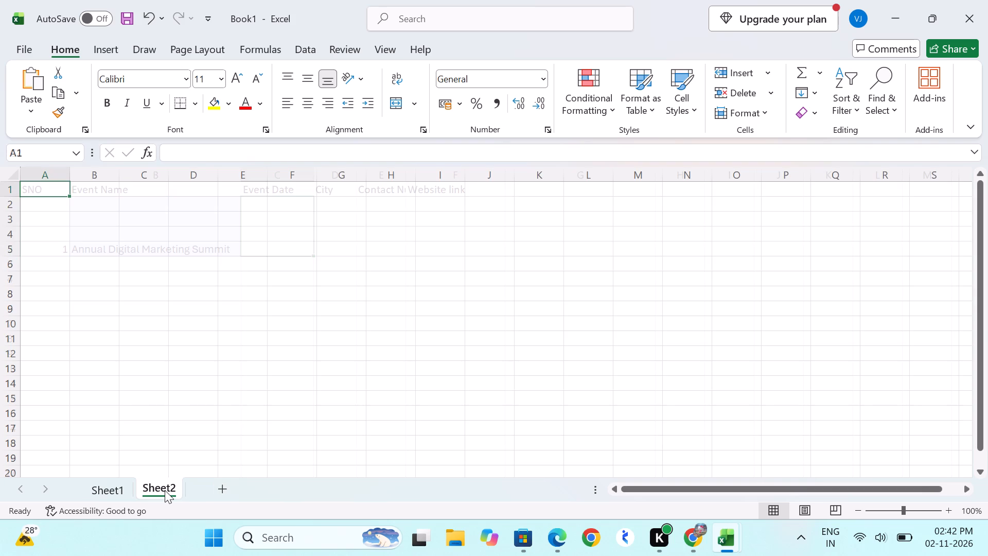
click(111, 493)
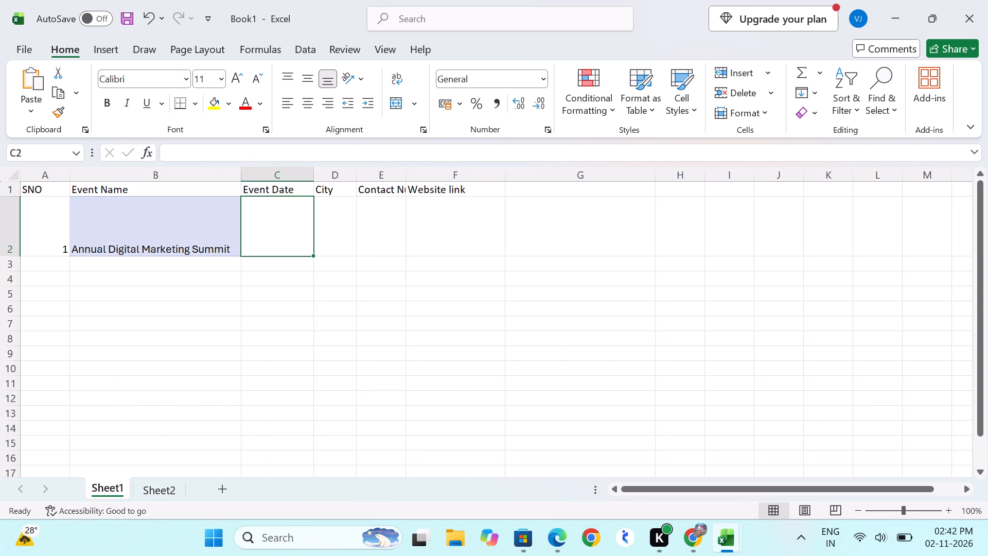
drag(27, 192, 372, 189)
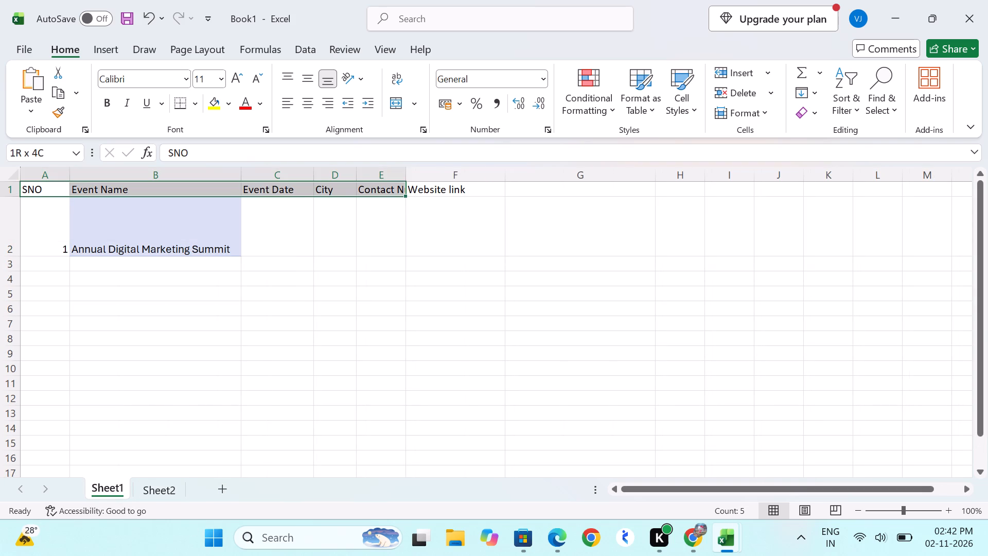
drag(372, 189, 438, 189)
key(ctrl+c)
key(ctrl+c)
key(ctrl+c)
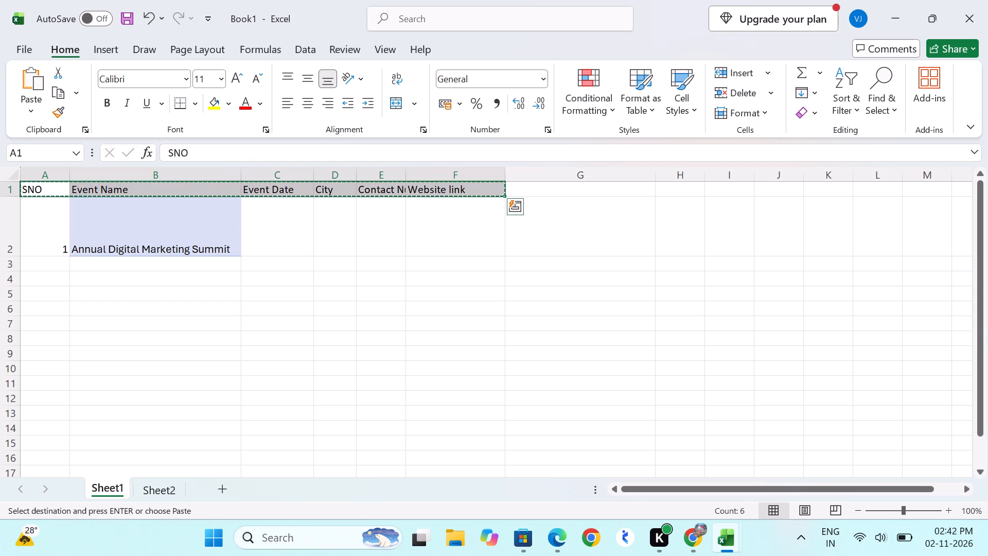
click(147, 487)
key(ctrl+v)
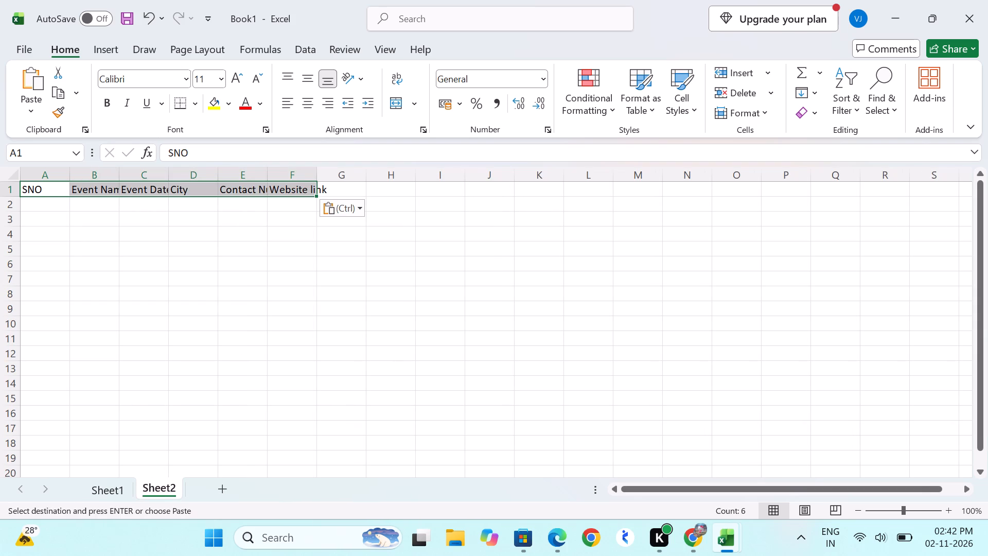
Widen the Event Name, Event Date, Contact Number and Website link columns in Sheet2 so their headers fit.
drag(118, 177, 166, 169)
drag(166, 169, 208, 167)
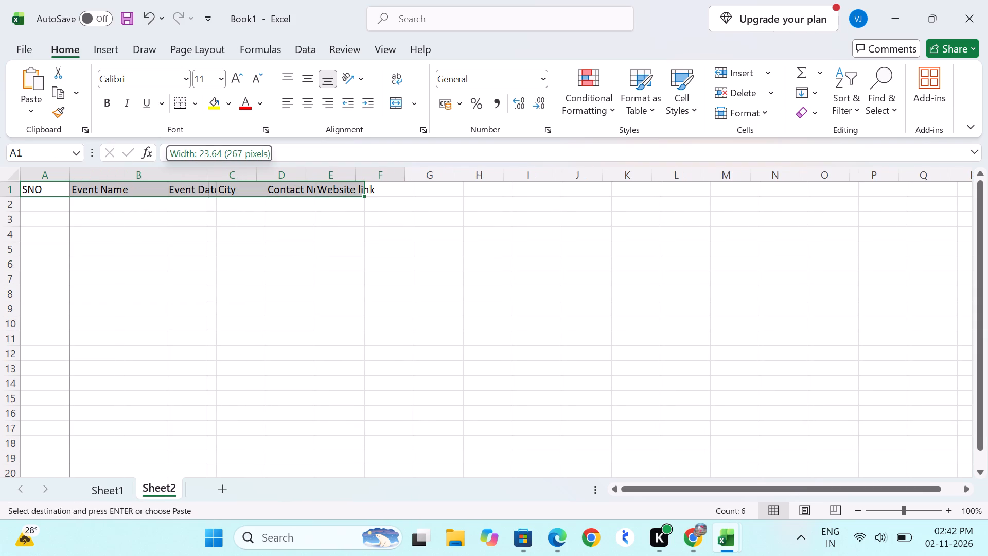
drag(208, 167, 142, 170)
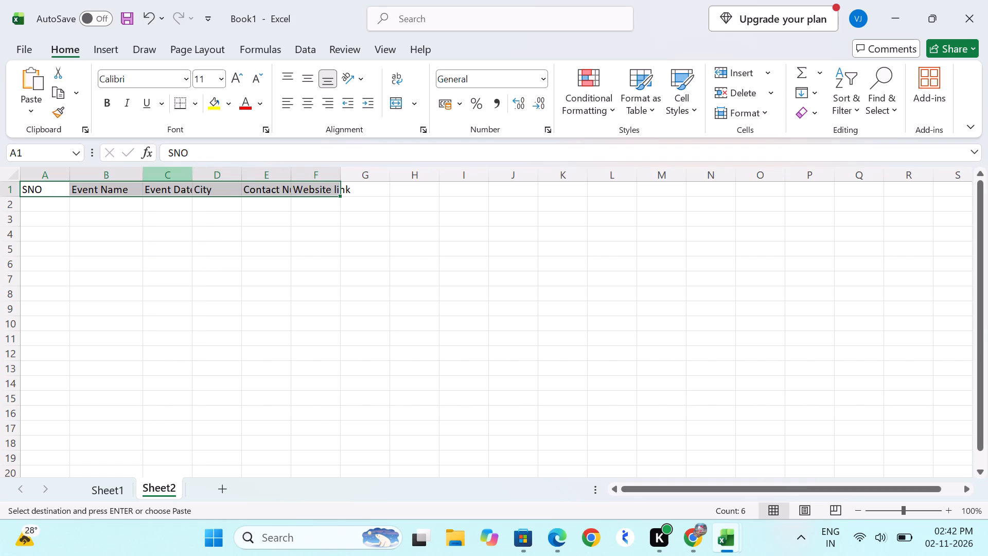
drag(191, 176, 250, 176)
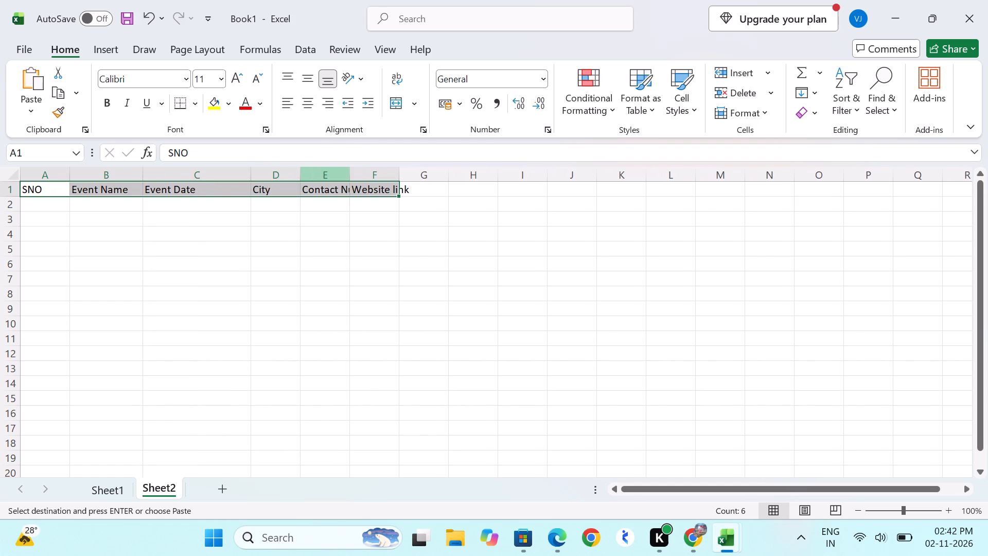
drag(348, 175, 416, 179)
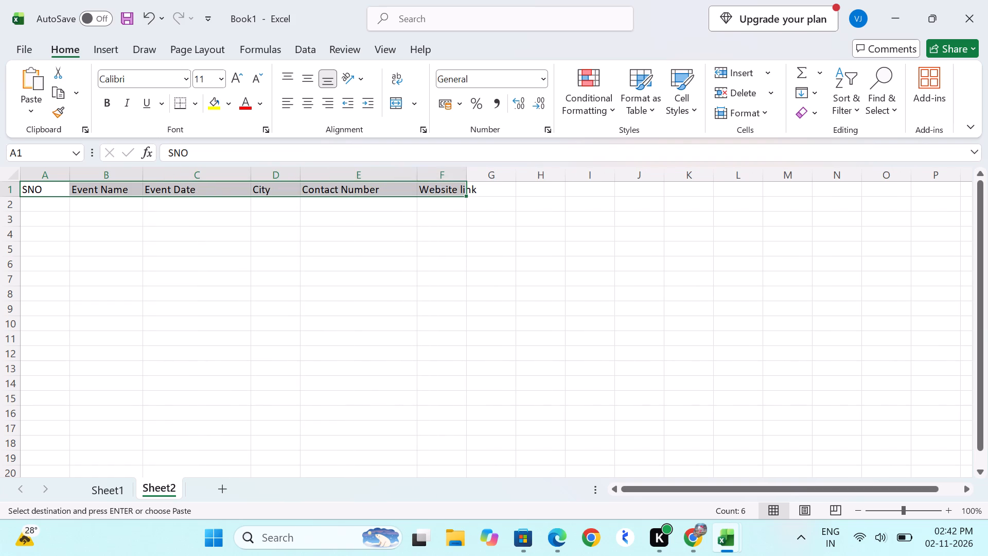
drag(467, 172, 536, 172)
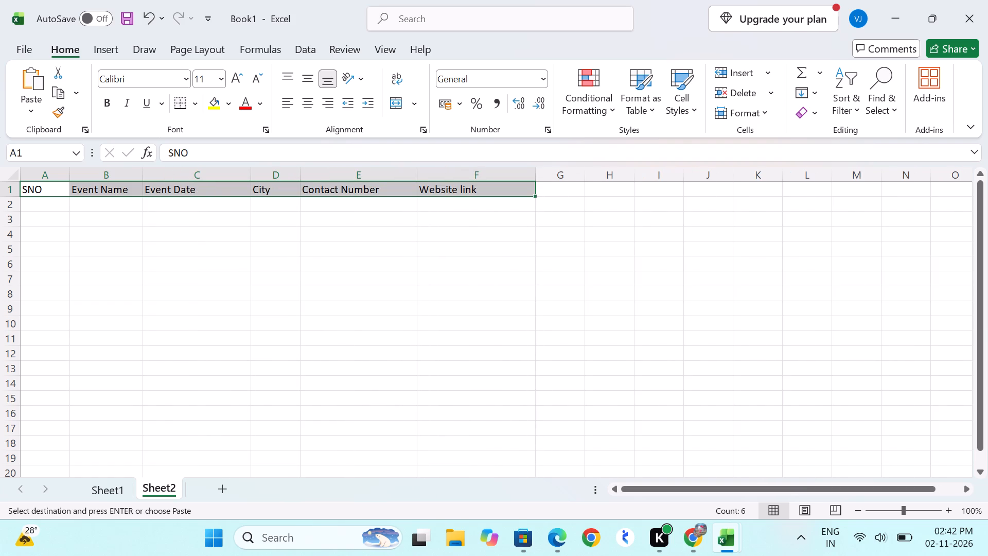
Enter serial number 1 in cell A2 of Sheet2.
click(75, 213)
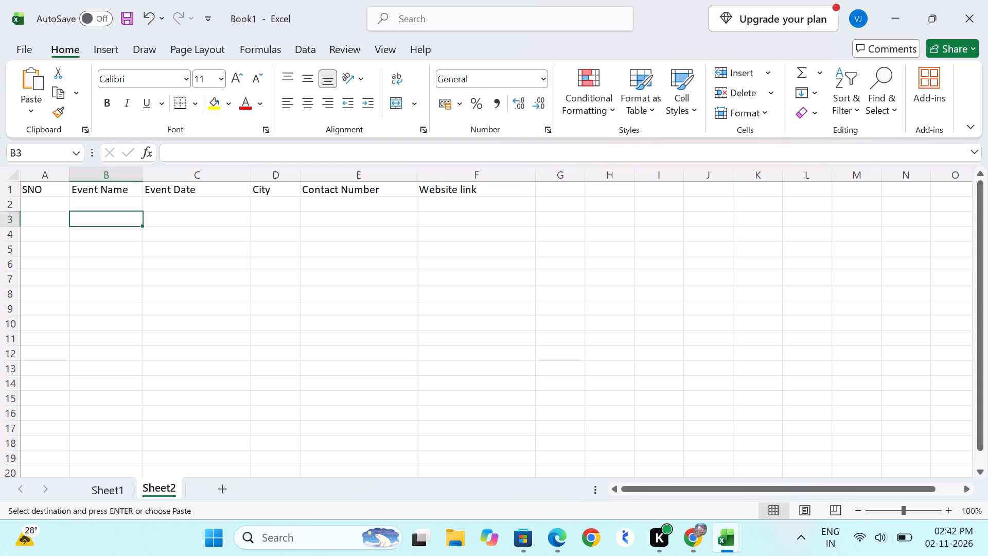
key(Up)
key(Left)
key(1)
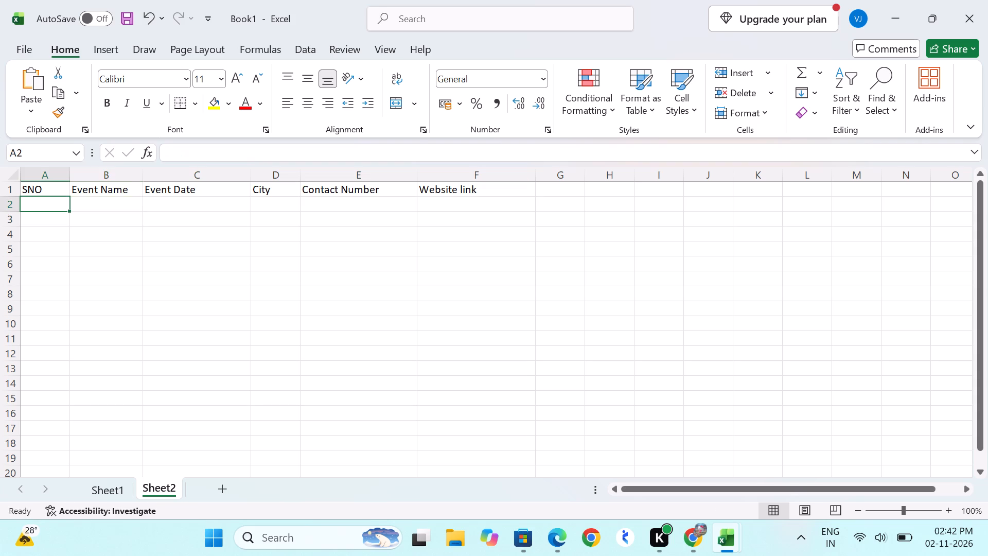
key(Right)
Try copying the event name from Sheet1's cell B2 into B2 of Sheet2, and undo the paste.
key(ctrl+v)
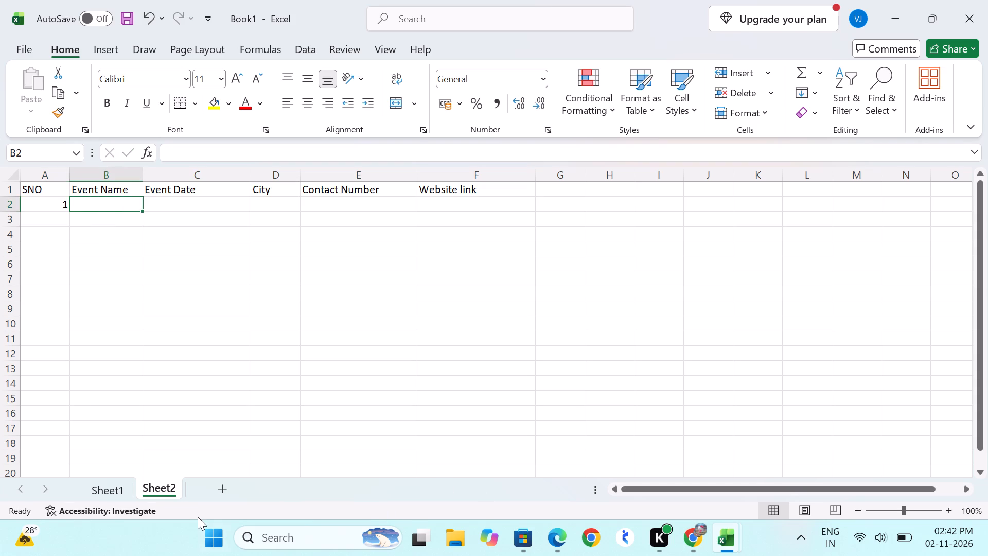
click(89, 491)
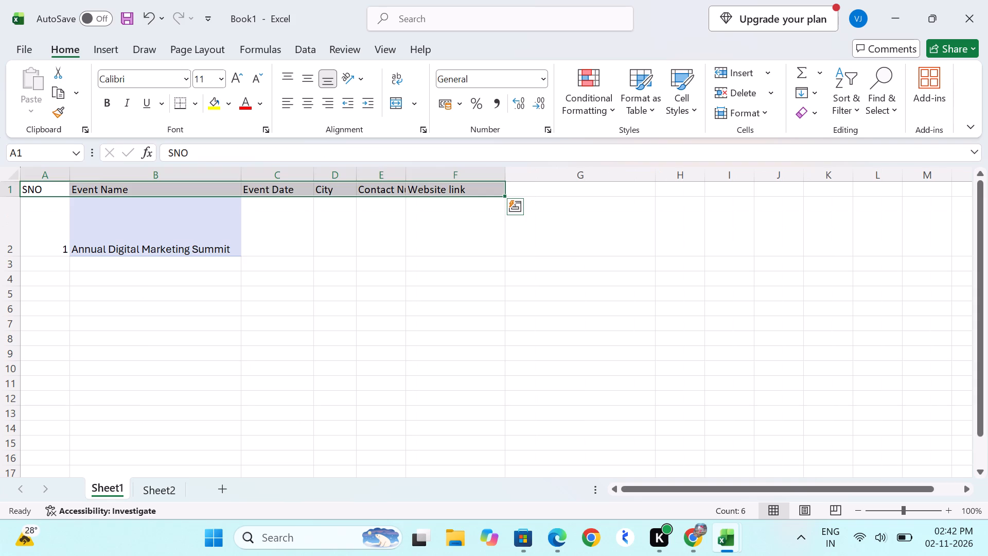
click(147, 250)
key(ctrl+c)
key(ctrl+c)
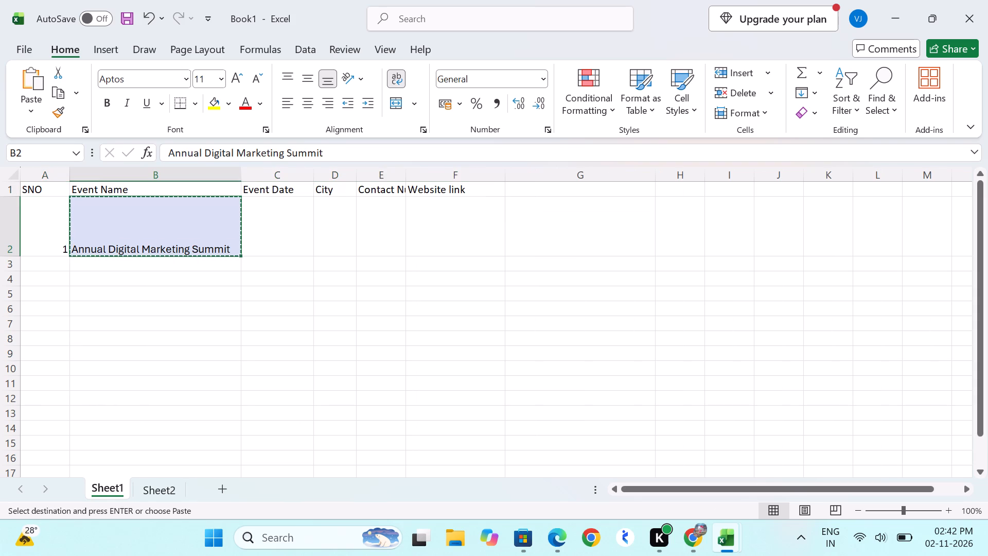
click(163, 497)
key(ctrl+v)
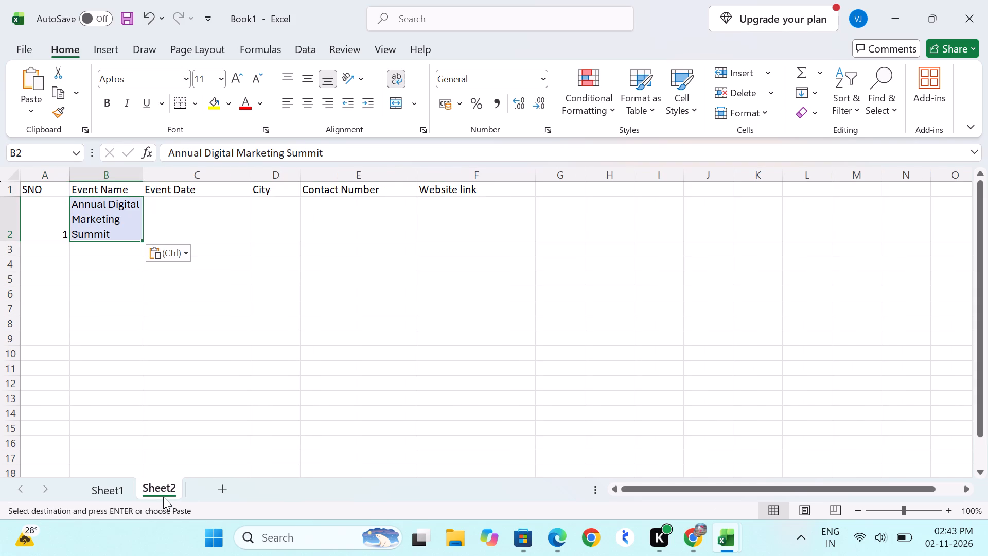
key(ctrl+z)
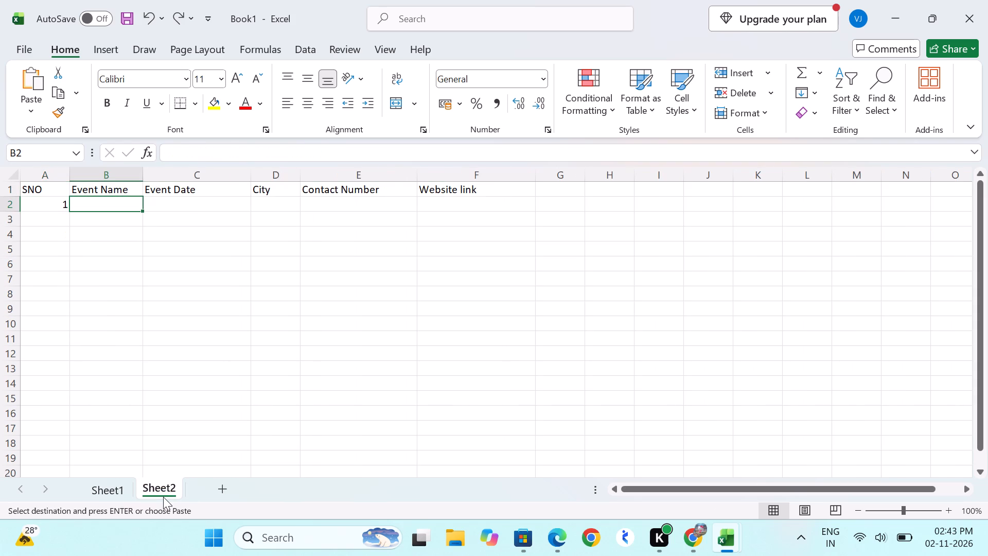
Check the event name in Sheet1 and enter "Annual Digital Marketing" as plain text in B2 of Sheet2.
click(108, 497)
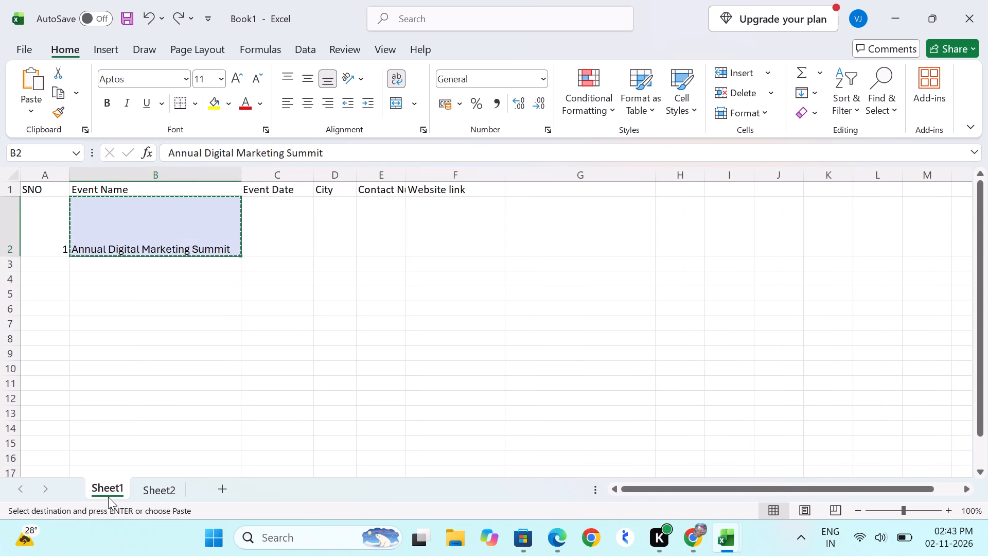
click(158, 495)
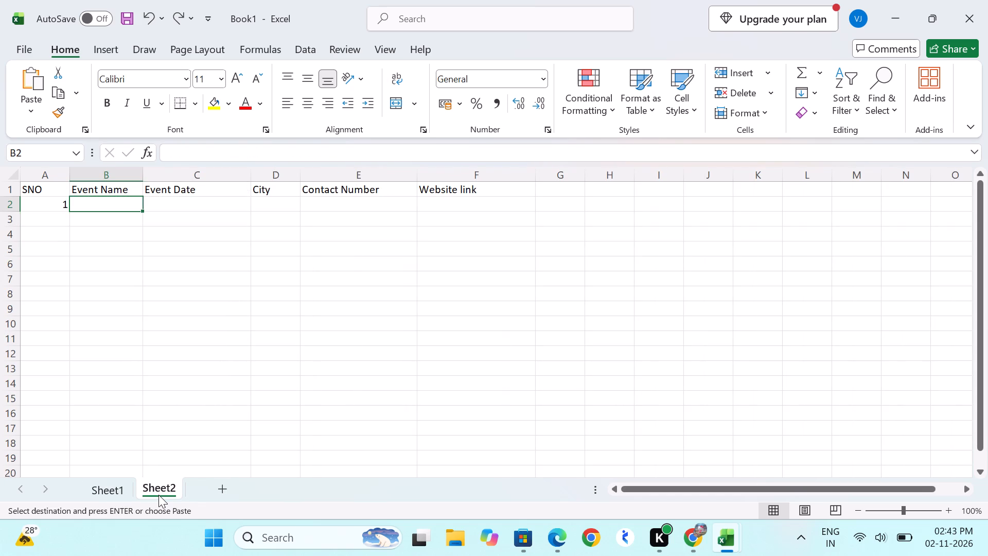
key(shift+a)
text(nnual)
key(space)
text(Didi)
key(BackSpace)
key(BackSpace)
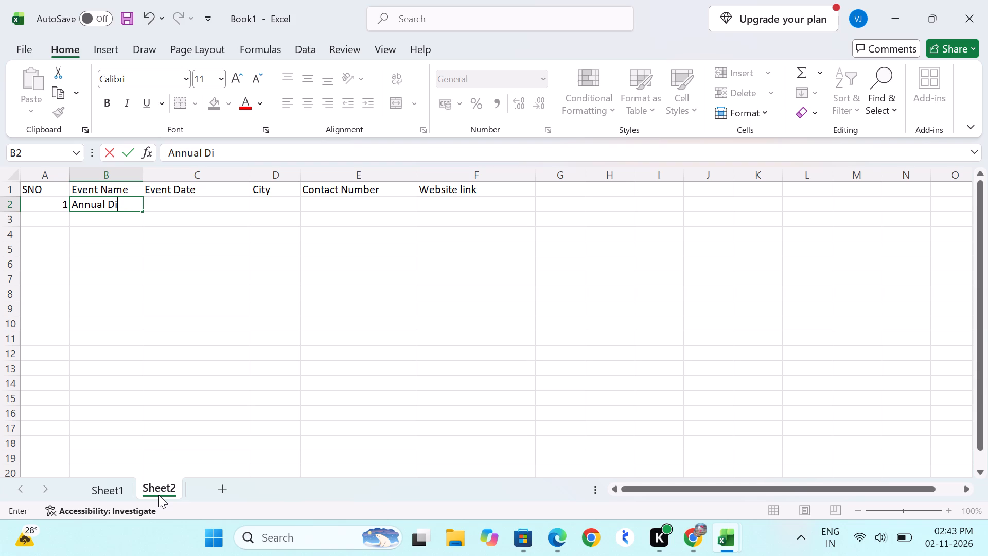
key(d)
key(BackSpace)
key(s)
key(BackSpace)
text(gital m)
key(BackSpace)
key(shift+m)
text(arketing)
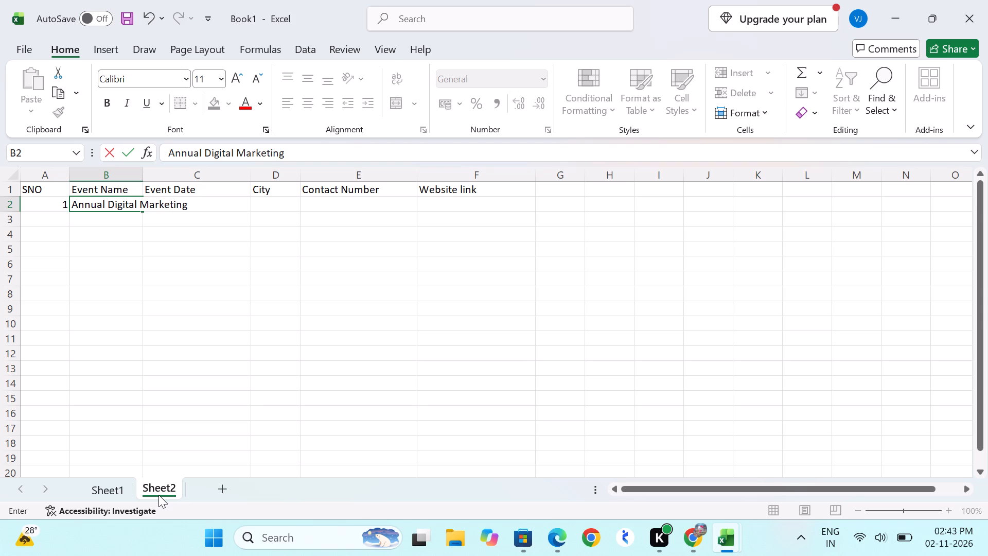
key(space)
Delete Sheet1 from the workbook permanently, keeping only Sheet2.
click(100, 485)
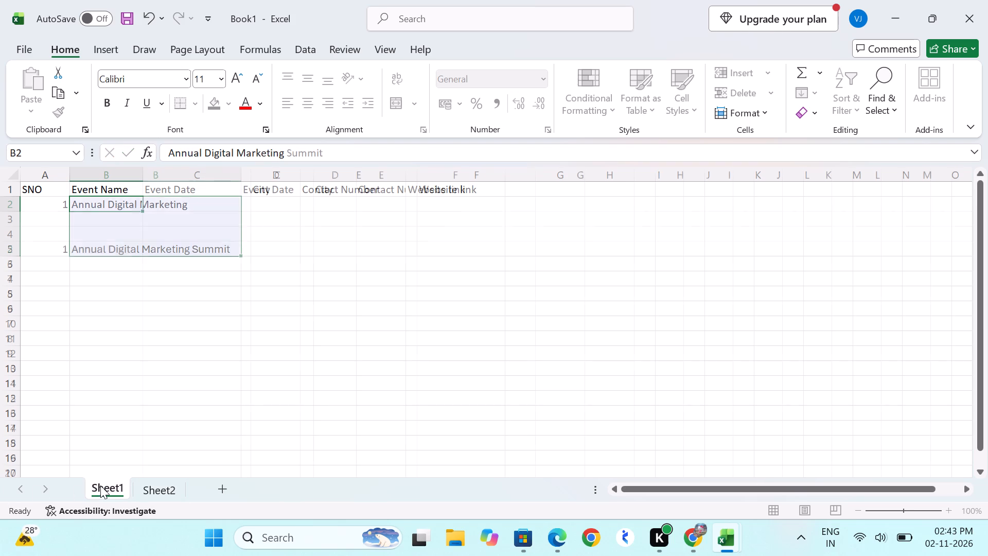
right_click(100, 485)
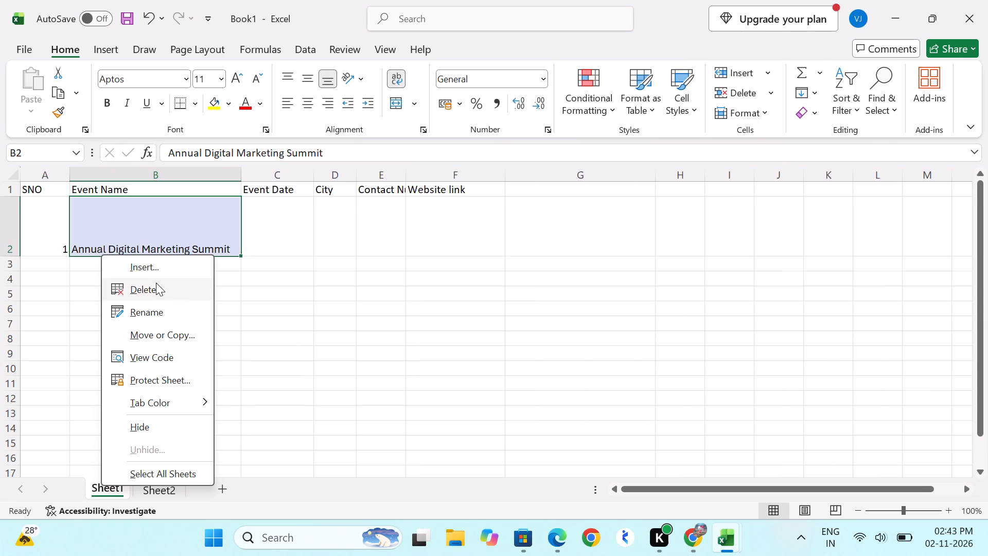
click(156, 283)
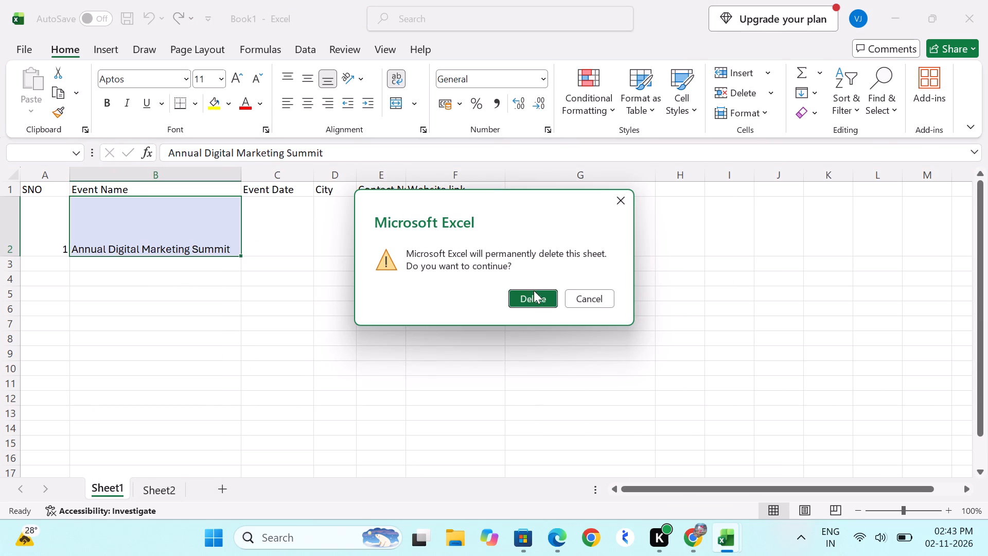
click(535, 297)
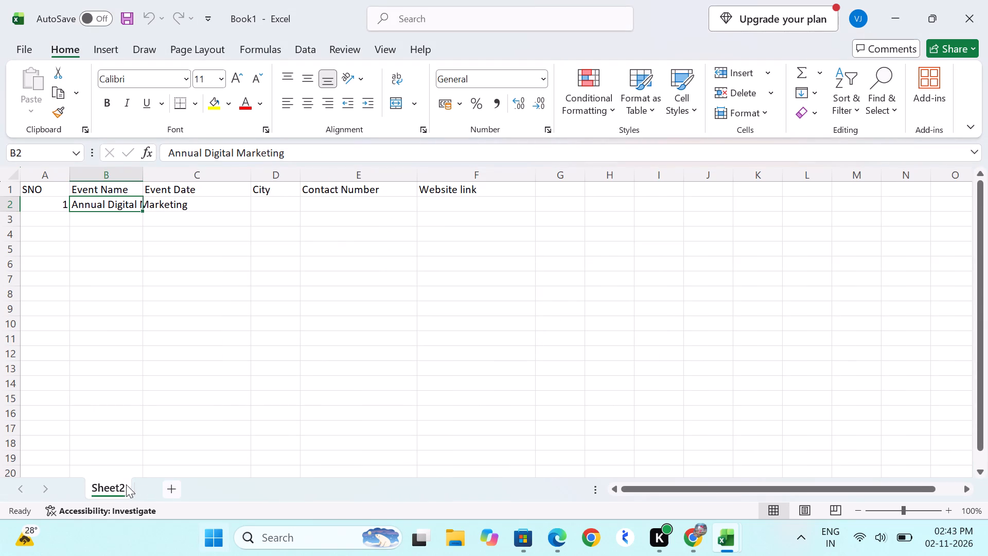
right_click(121, 484)
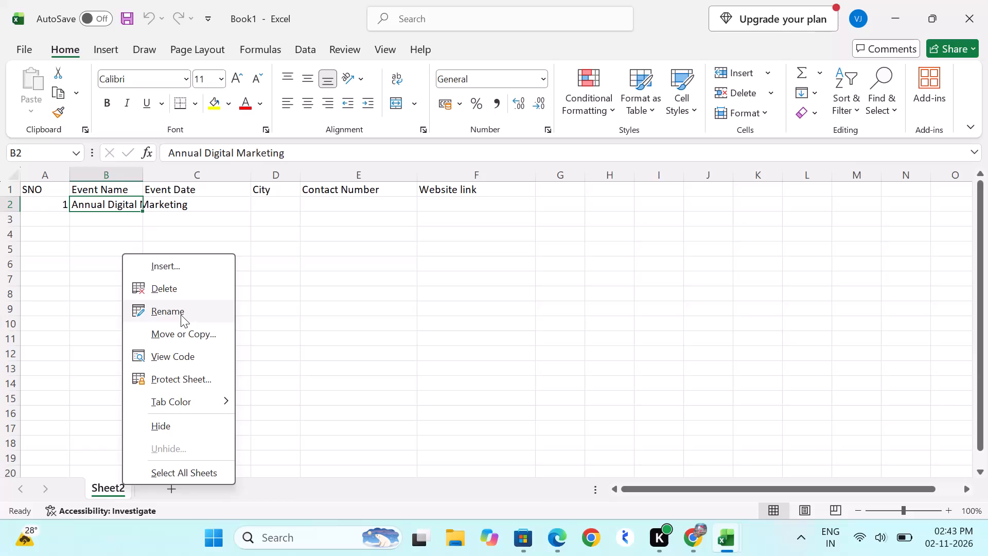
click(291, 332)
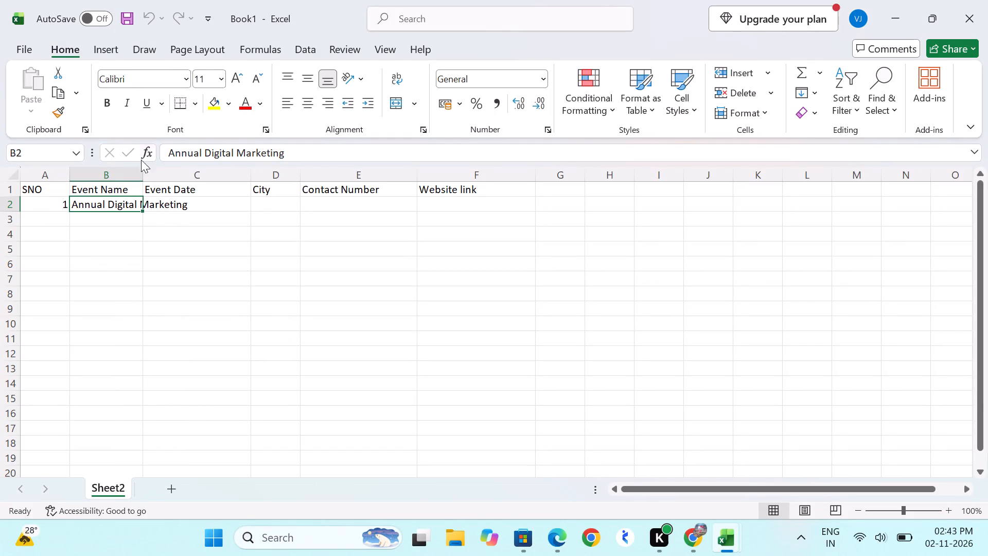
Widen column B of Sheet2 so the event name in B2 fits on one line.
drag(145, 172, 191, 175)
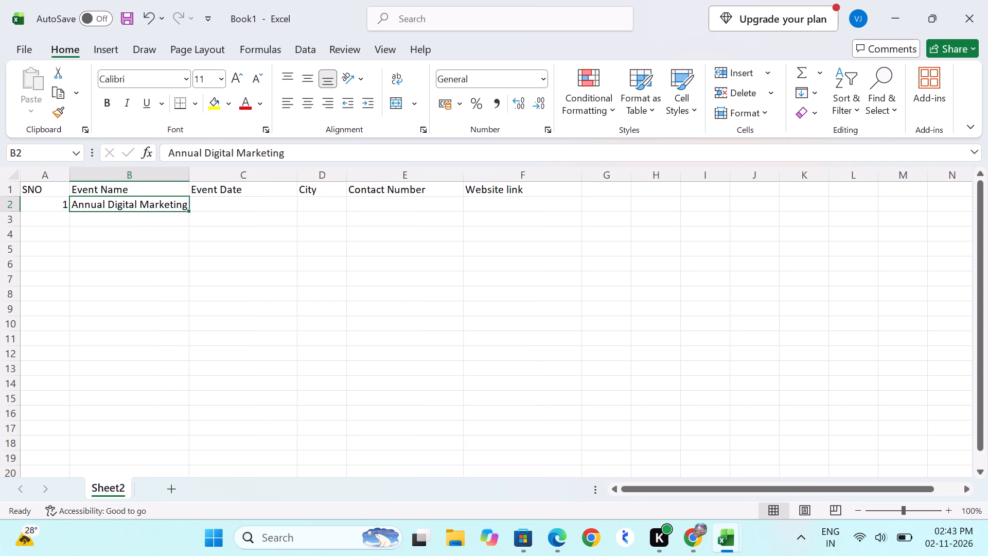
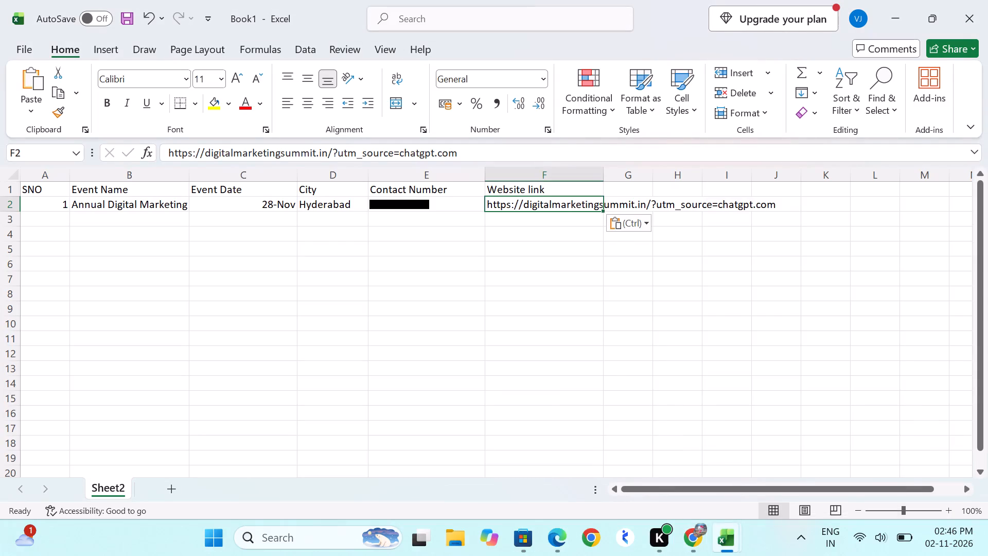
Trim the trailing "utm_source=chatgpt.com" tracking text from the summit's website link in F2.
triple_click(709, 204)
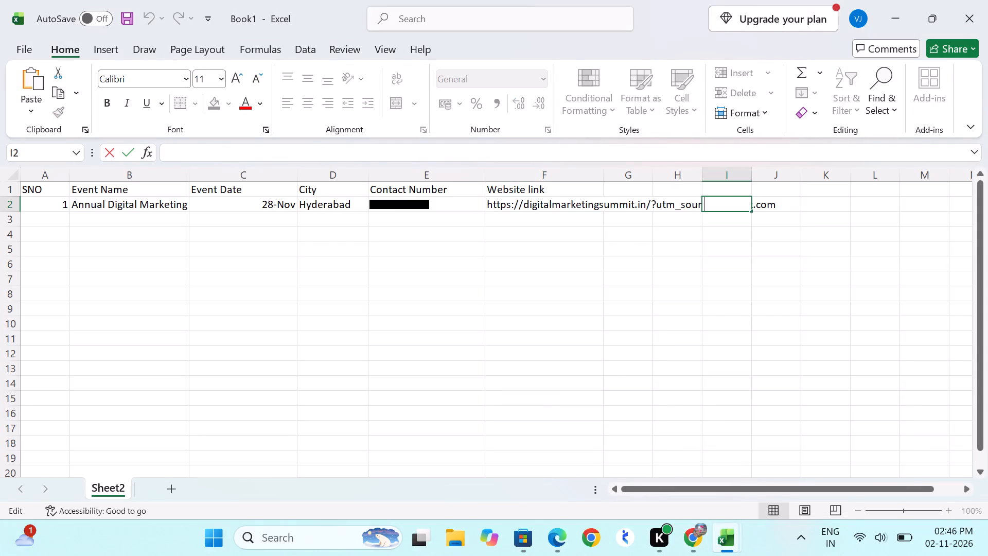
click(545, 210)
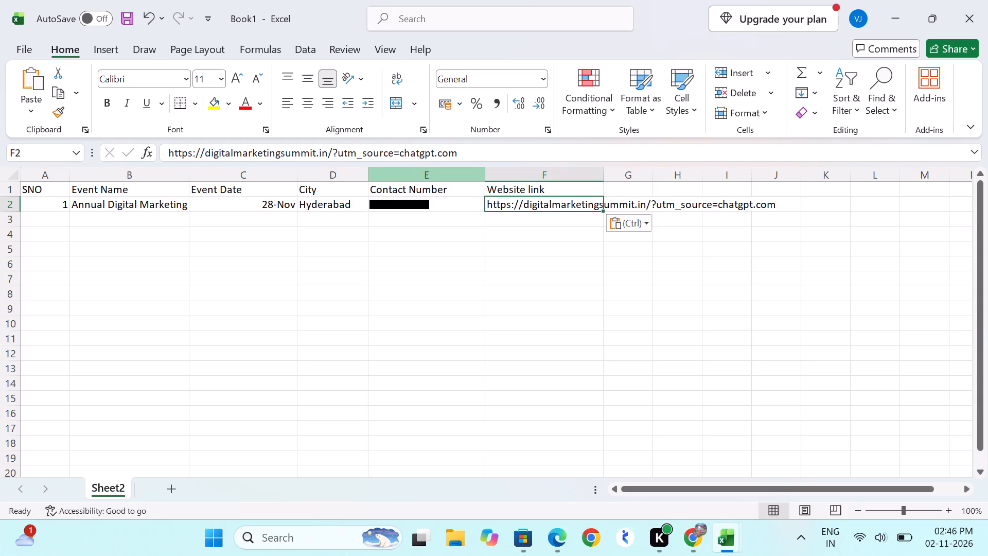
click(493, 159)
key(BackSpace)
key(BackSpace)
key(BackSpace)
key(BackSpace)
key(BackSpace)
key(BackSpace)
key(BackSpace)
key(BackSpace)
key(BackSpace)
key(BackSpace)
key(BackSpace)
key(BackSpace)
key(BackSpace)
key(BackSpace)
key(BackSpace)
key(BackSpace)
key(BackSpace)
key(BackSpace)
key(BackSpace)
key(BackSpace)
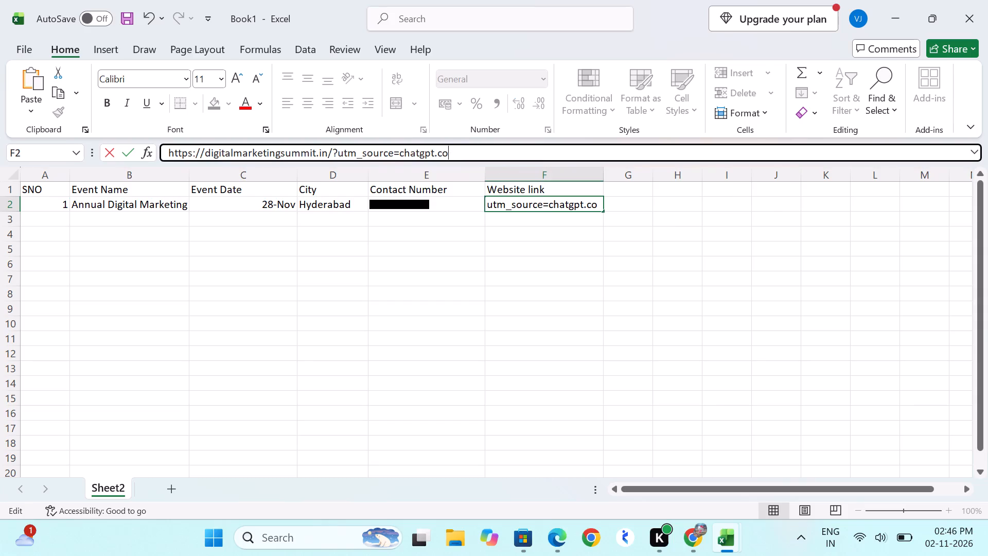
key(BackSpace)
key(BackSpace)
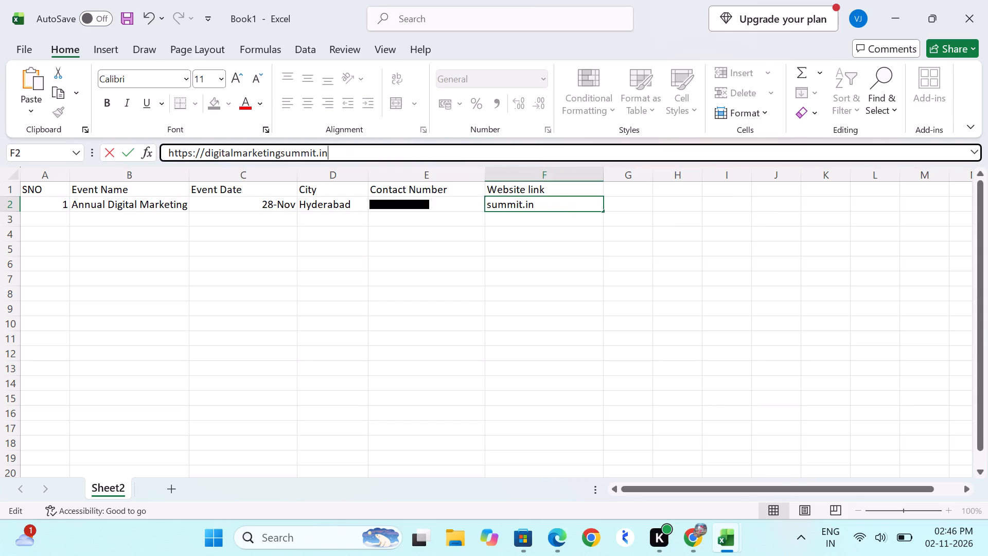
click(633, 246)
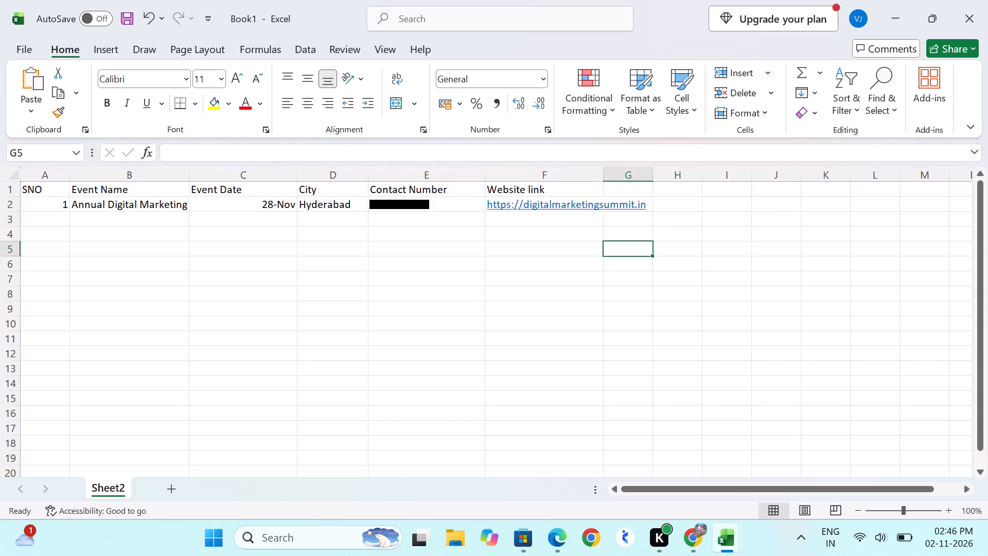
drag(604, 176, 667, 175)
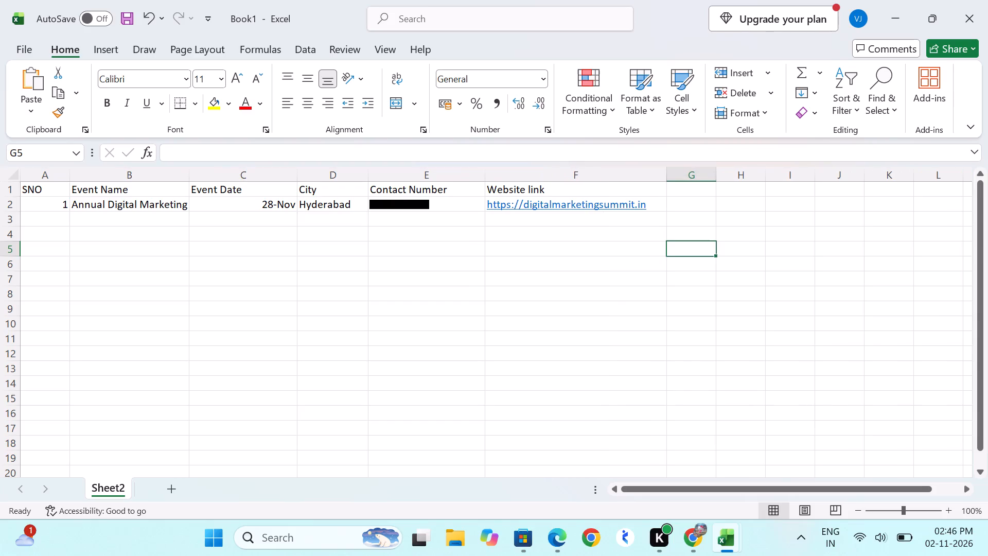
Enter serial number 2 in A3 of Sheet2 to start the second event row.
click(42, 217)
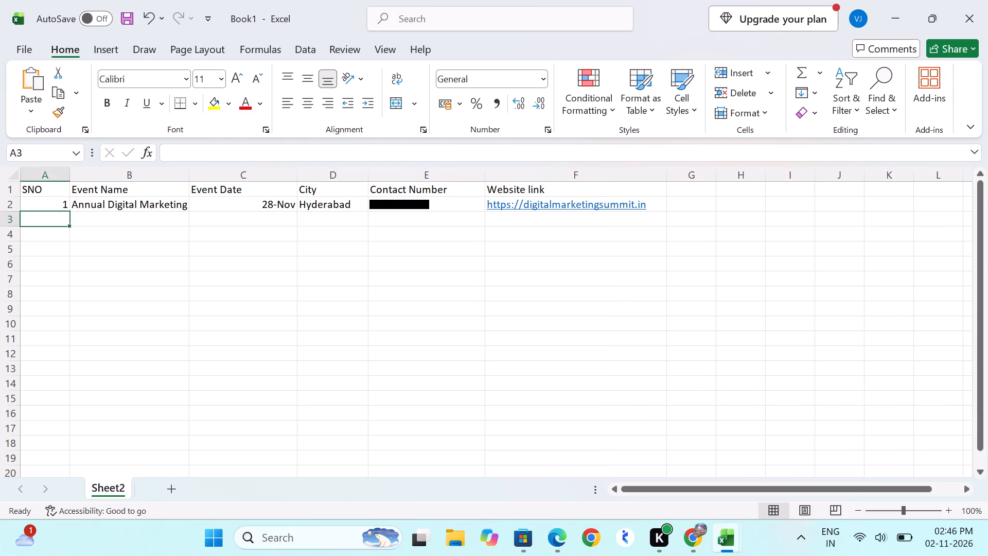
key(2)
key(Right)
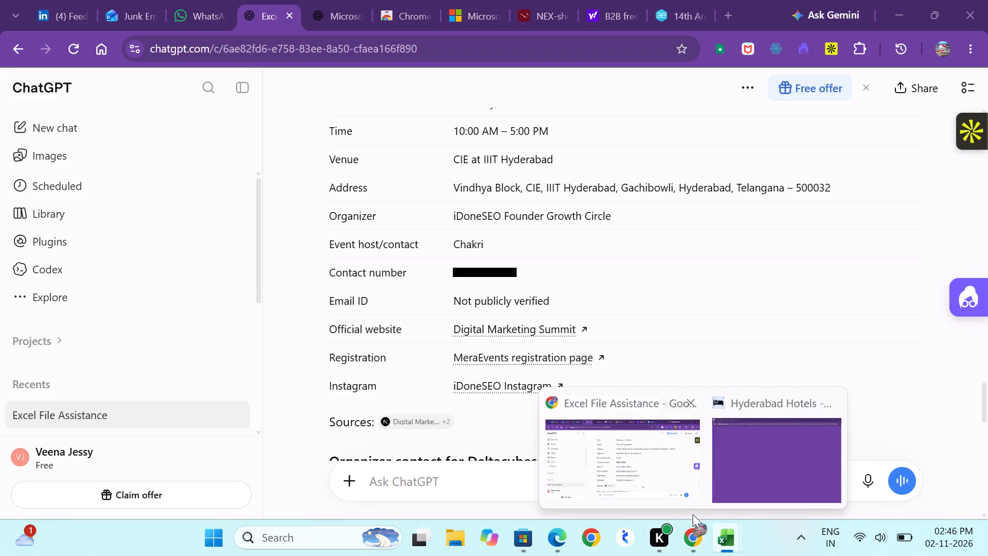
Switch to the Nexshow organizer contacts workbook in Excel and look over the first organizers on the Dated announcements sheet.
click(647, 462)
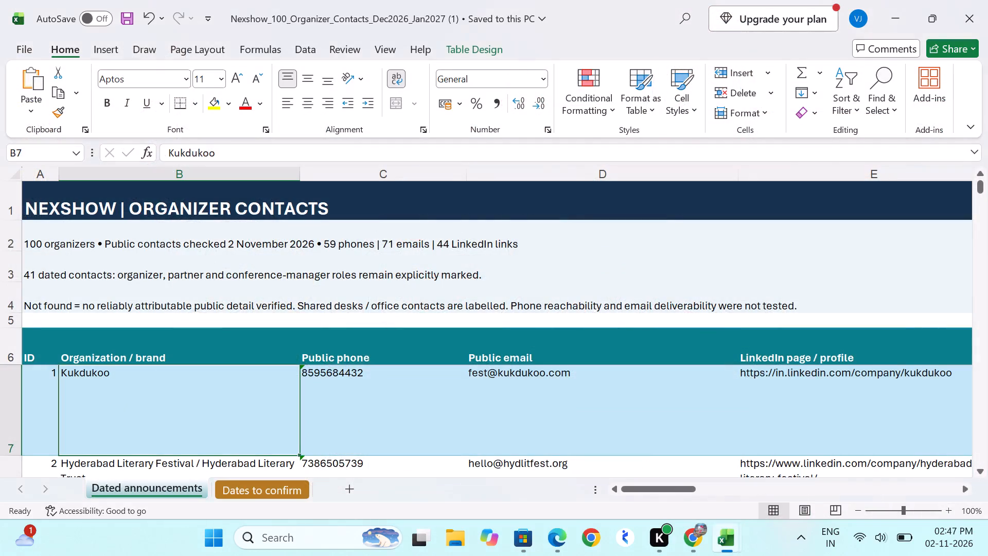
scroll(647, 462, down, 1)
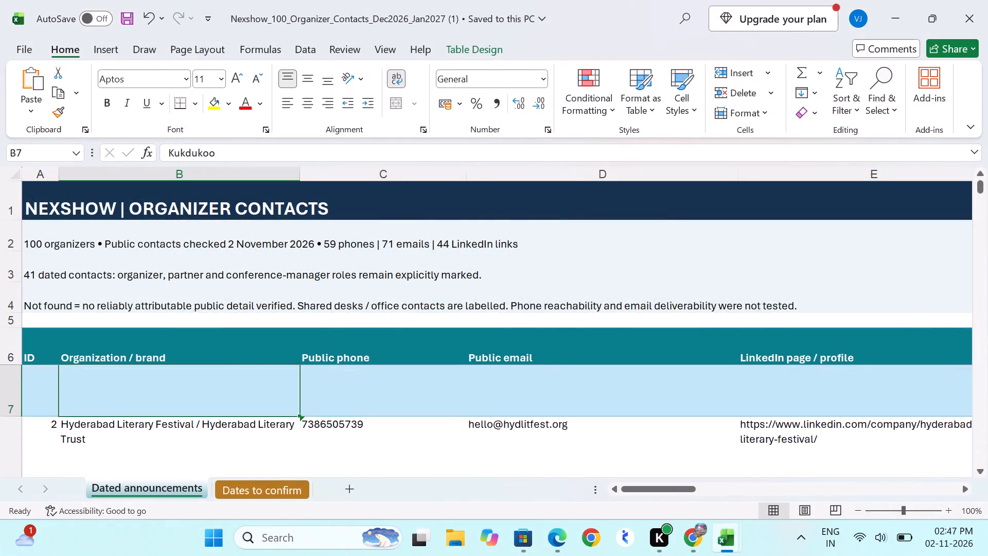
scroll(647, 462, down, 1)
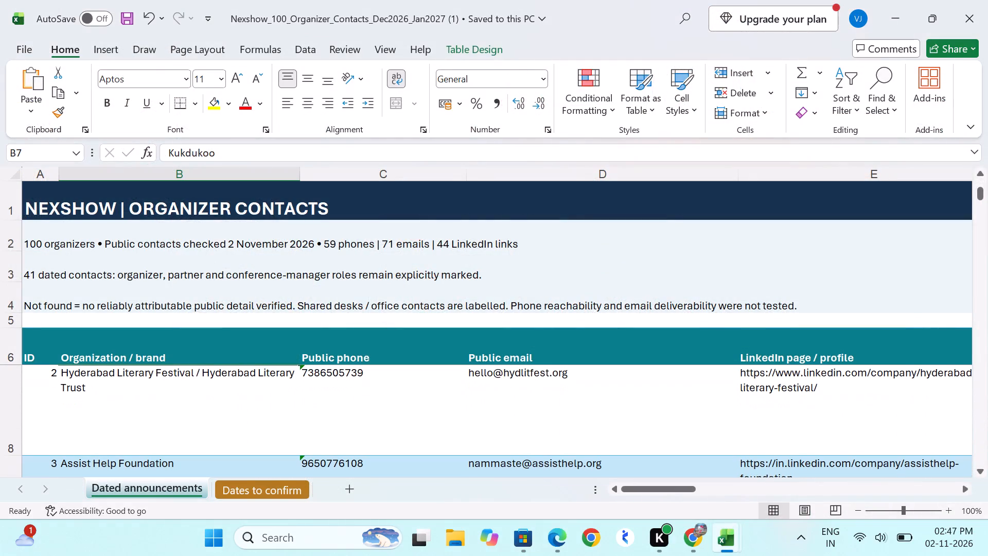
click(647, 462)
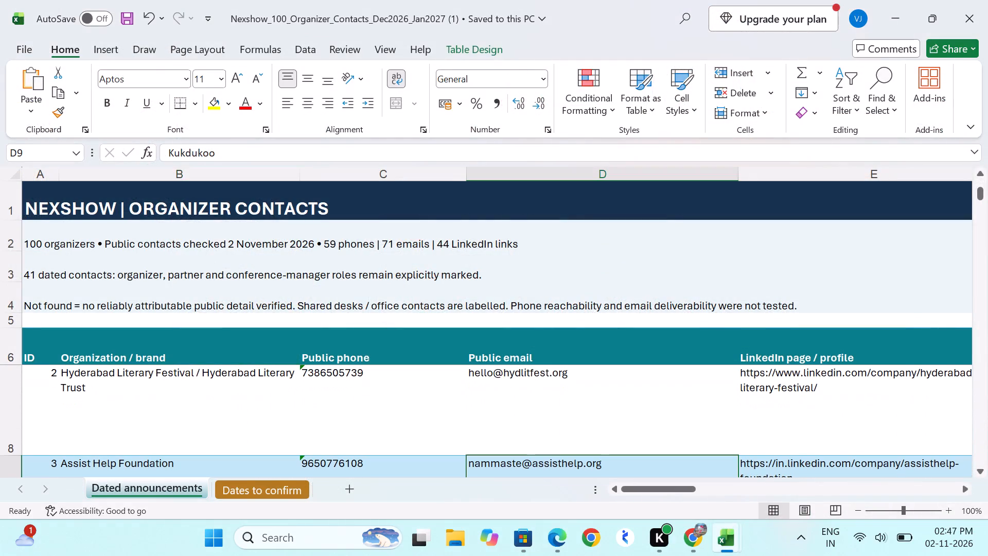
scroll(647, 462, down, 1)
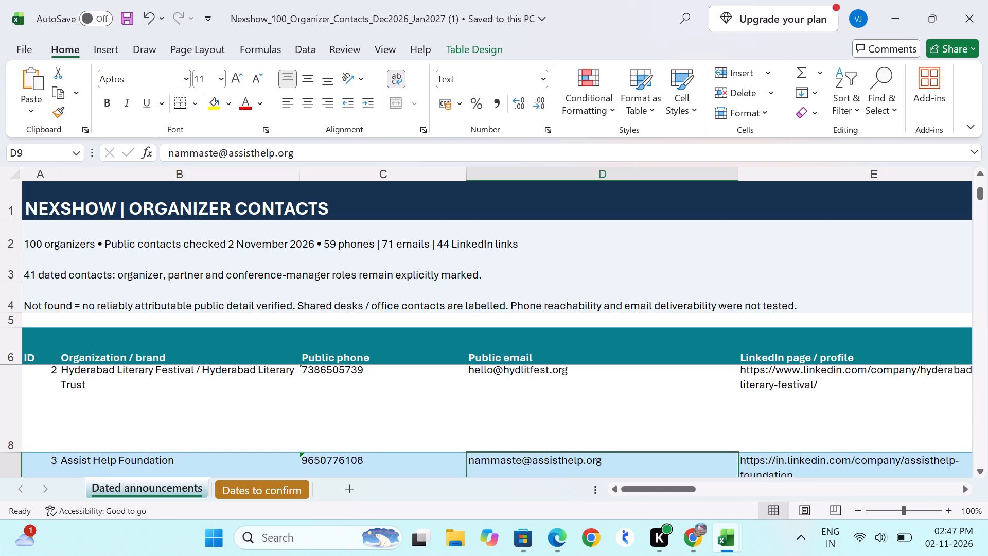
scroll(647, 462, down, 2)
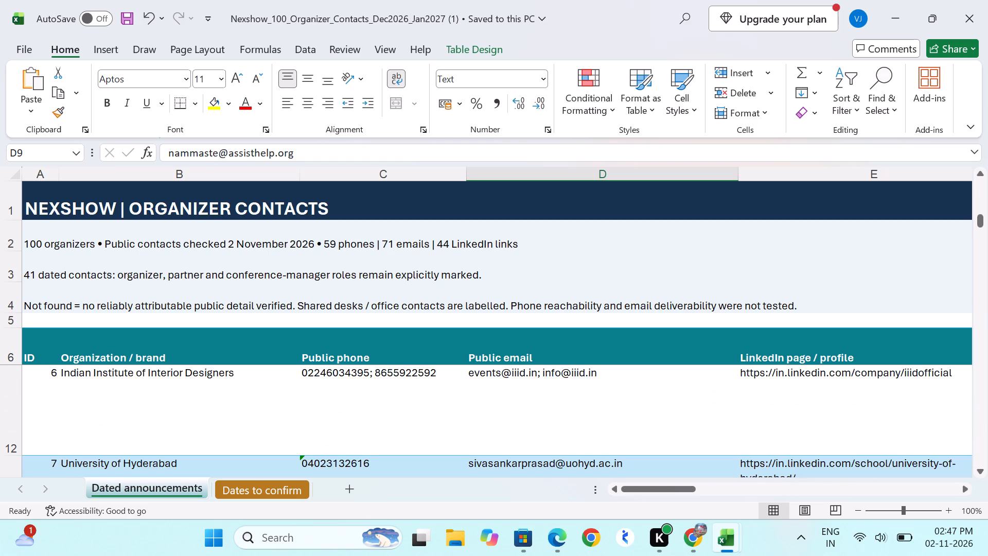
scroll(452, 433, up, 1)
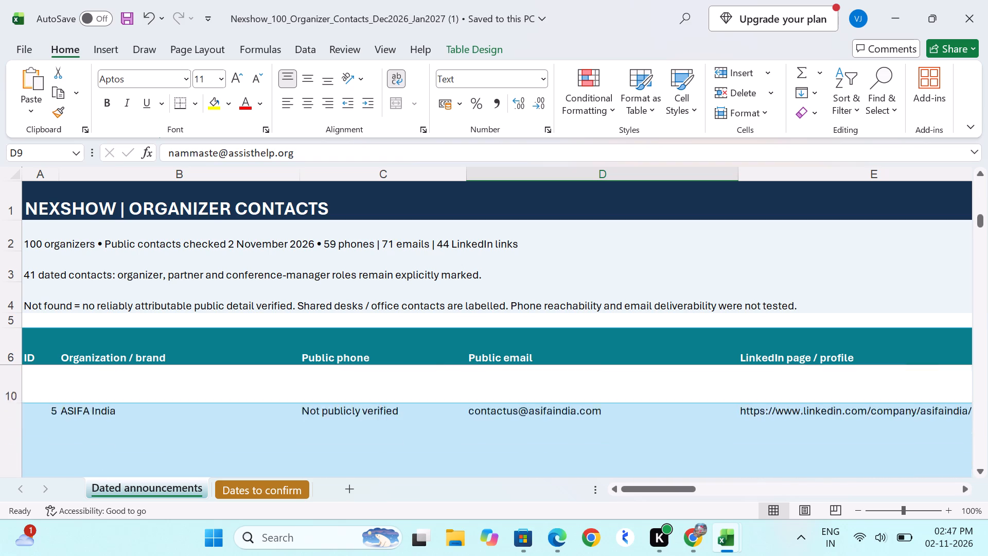
scroll(452, 433, up, 1)
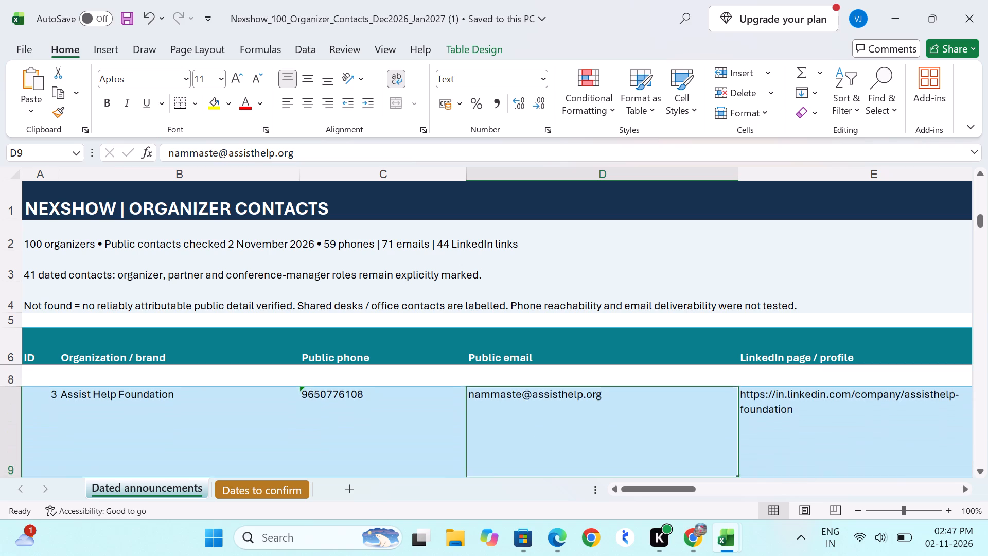
scroll(452, 433, down, 2)
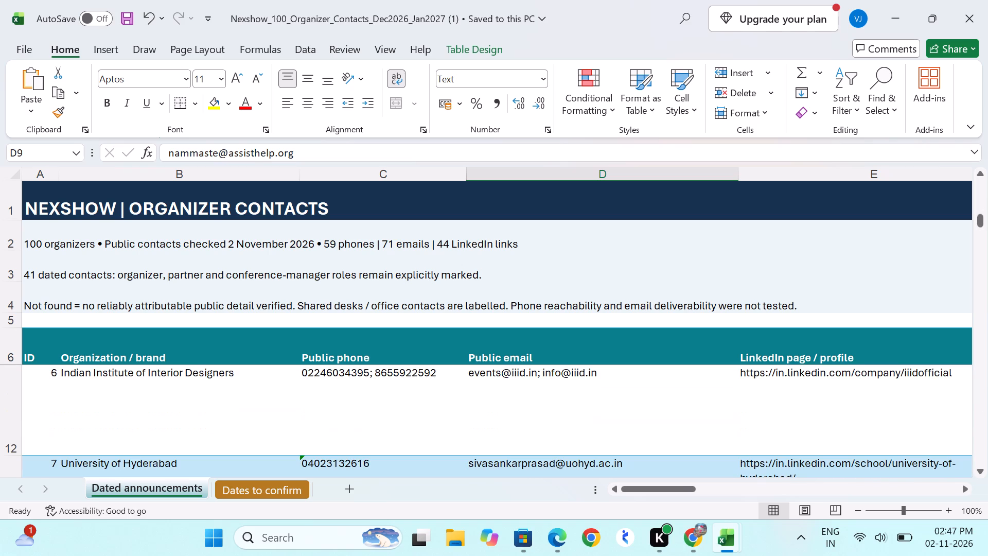
scroll(452, 433, up, 8)
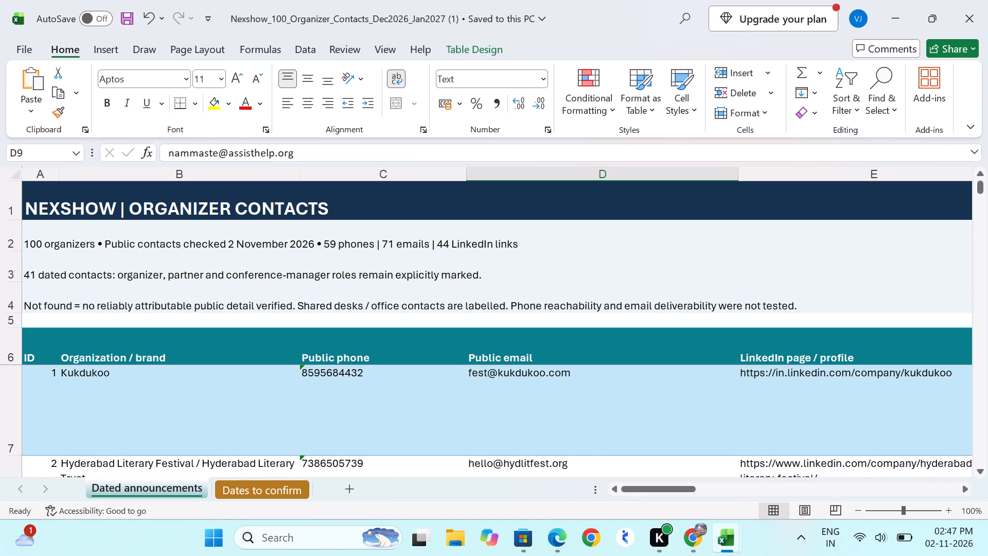
Review the Public phone column row by row, from Kukdukoo down to Indian Institute of Interior Designers in C12.
key(Left)
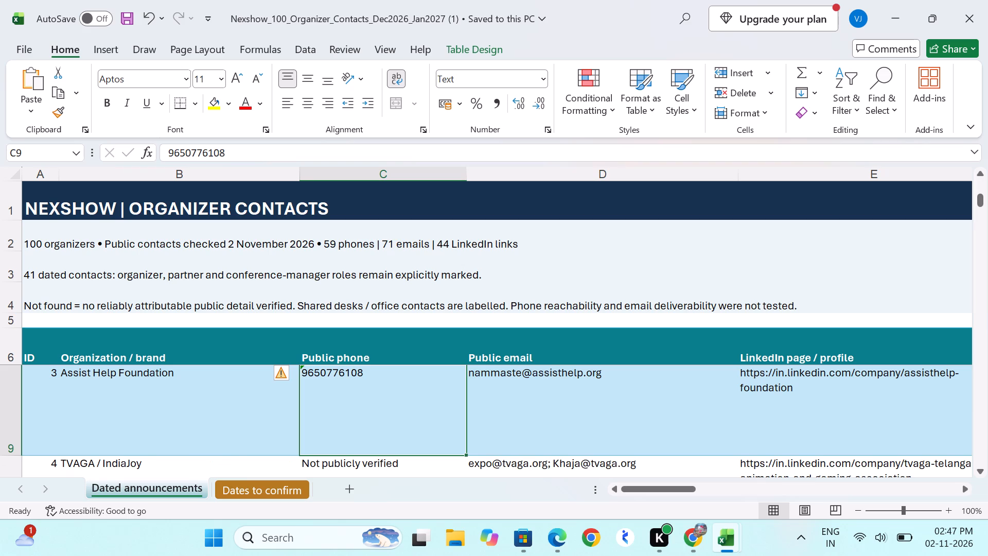
scroll(452, 433, up, 3)
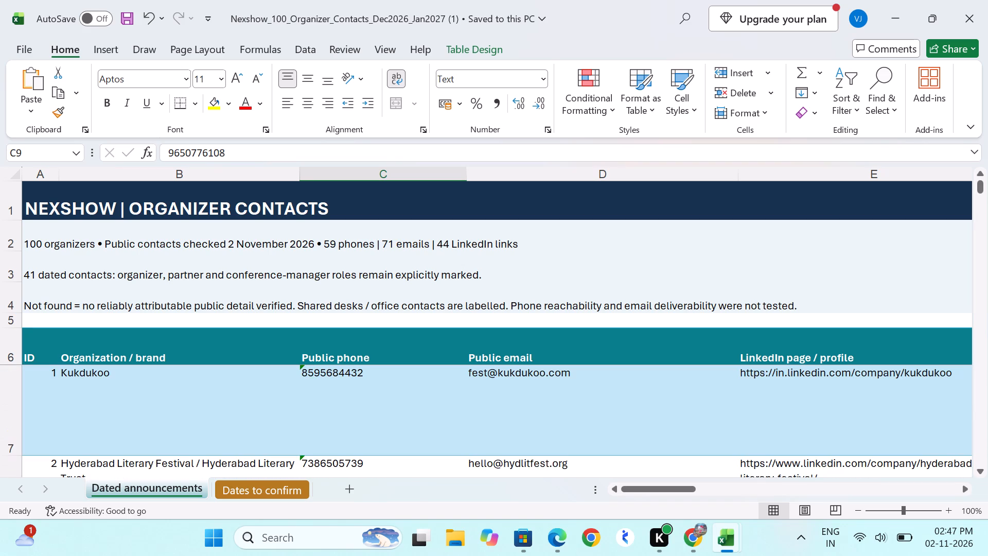
key(Up)
key(Up)
key(Up)
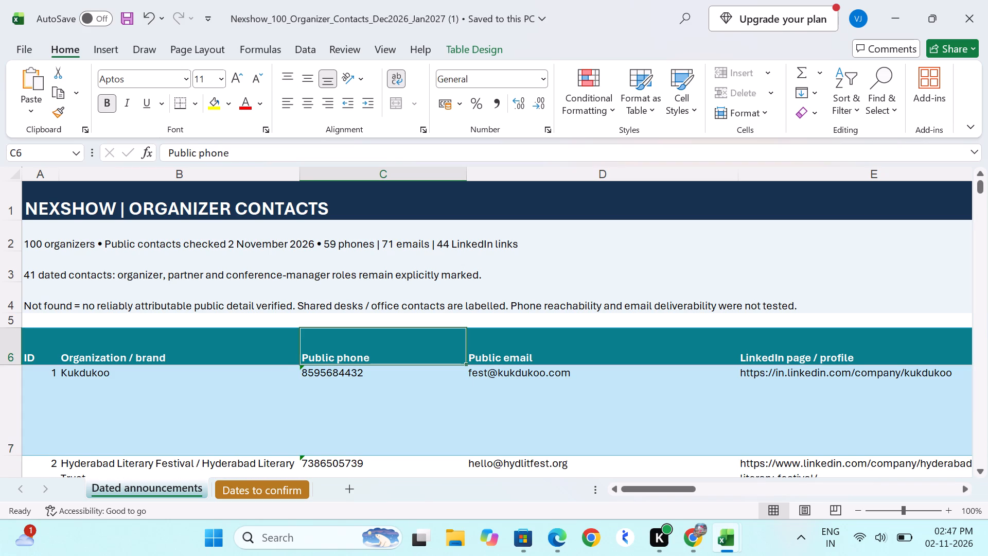
key(Down)
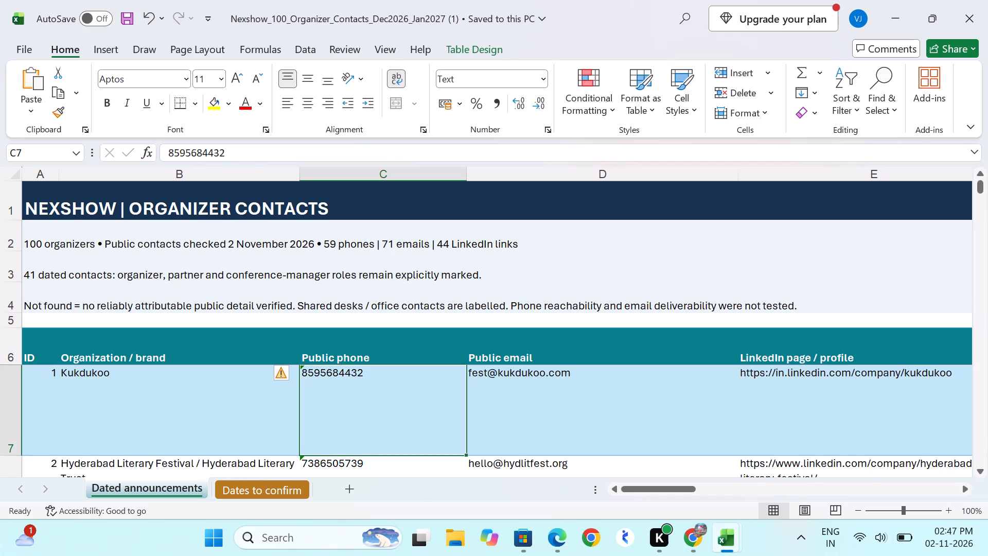
key(Down)
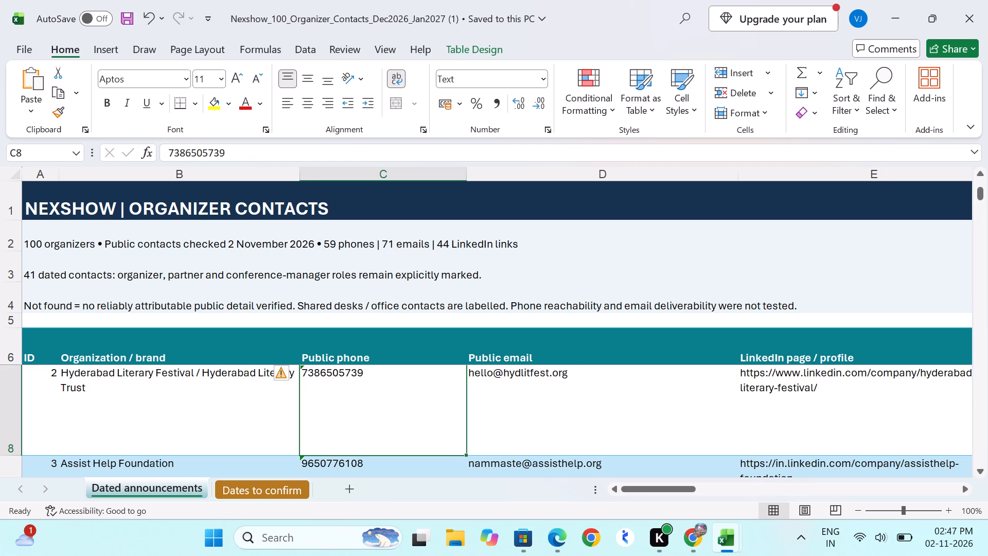
key(Down)
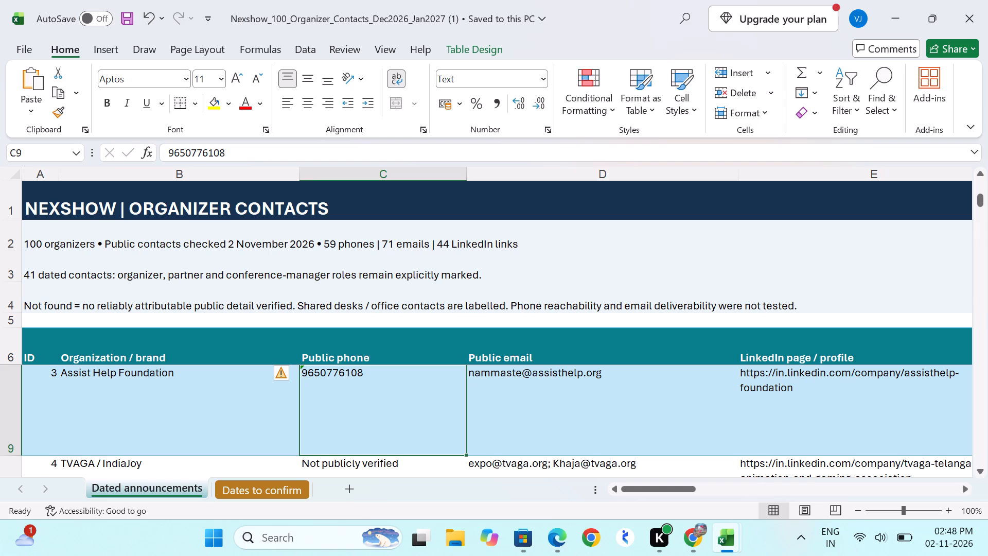
key(Down)
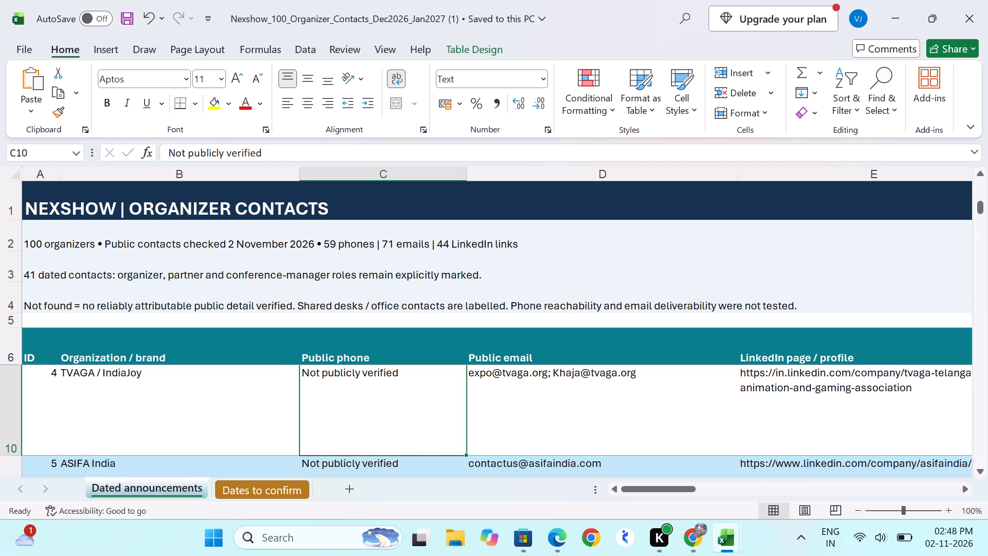
key(Down)
key(Down)
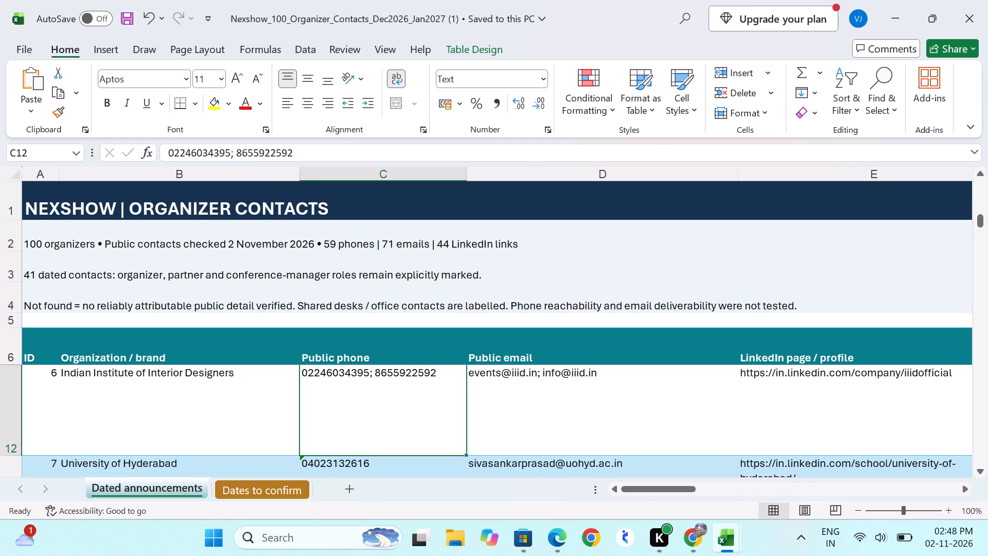
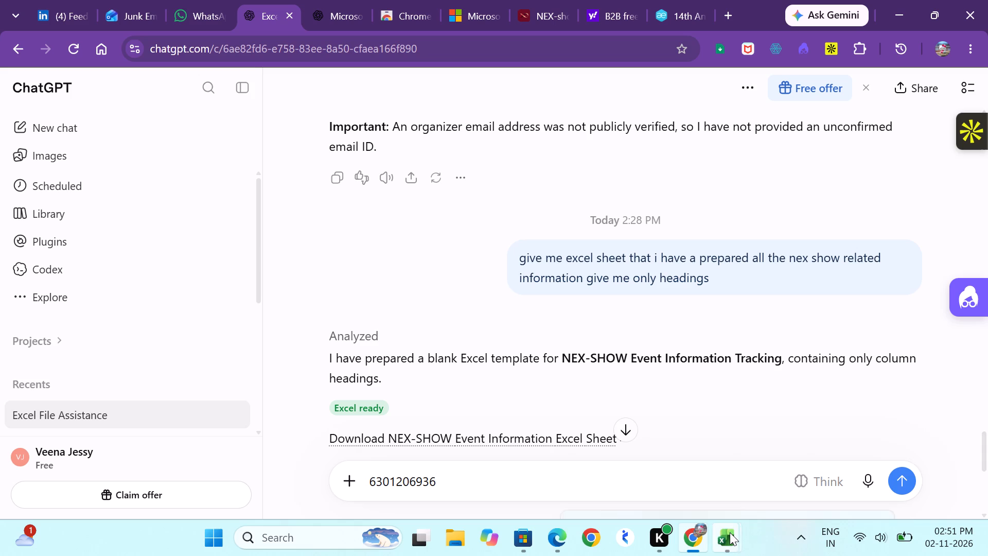
Switch to the Nexshow organizer contacts workbook in Excel and examine the public phone entries for organizer IDs 6 to 8.
click(813, 439)
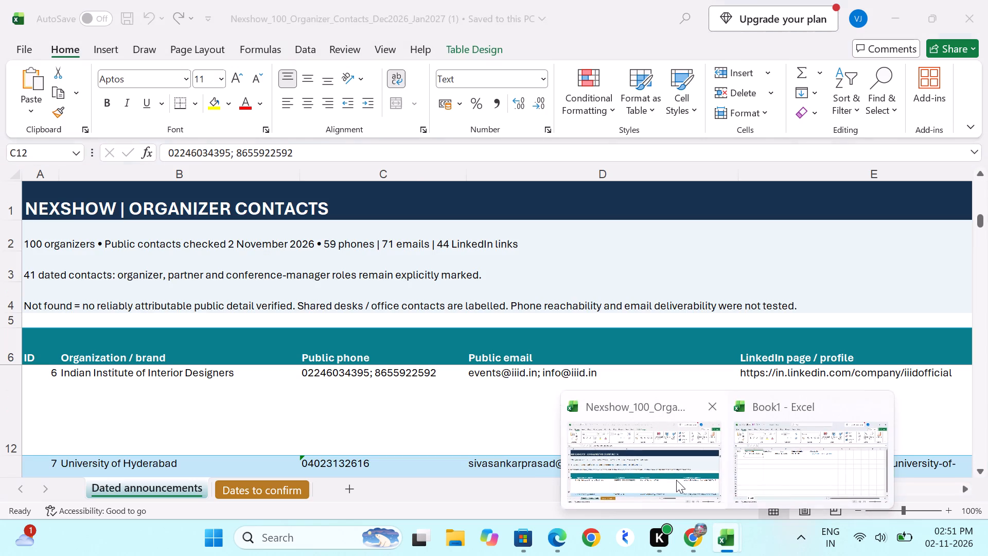
click(676, 480)
key(Down)
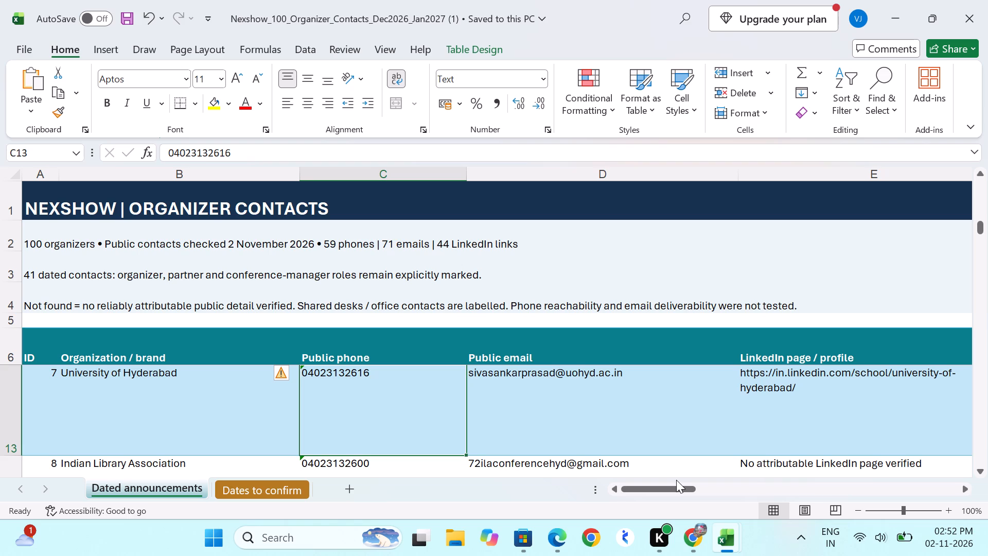
key(Down)
key(Up)
key(Up)
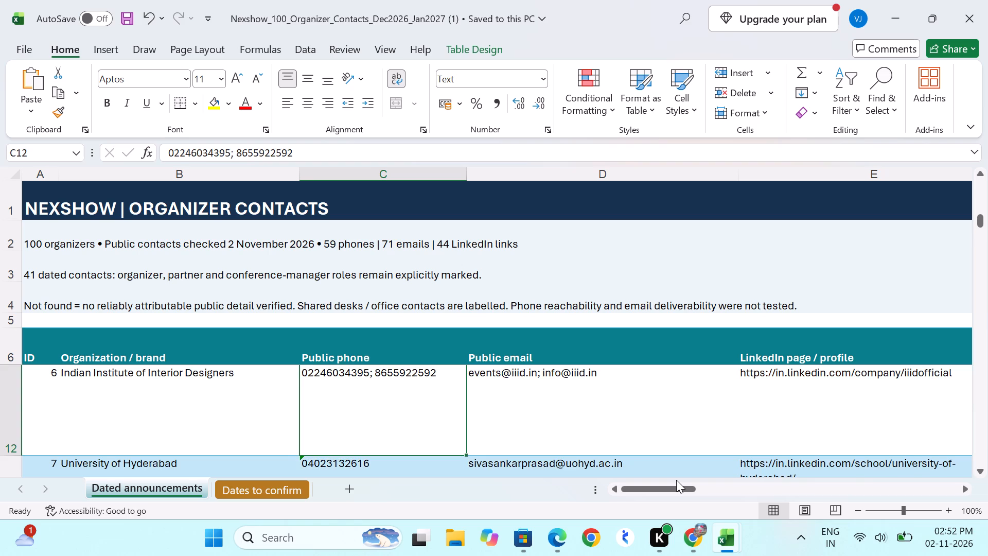
key(Down)
key(Down)
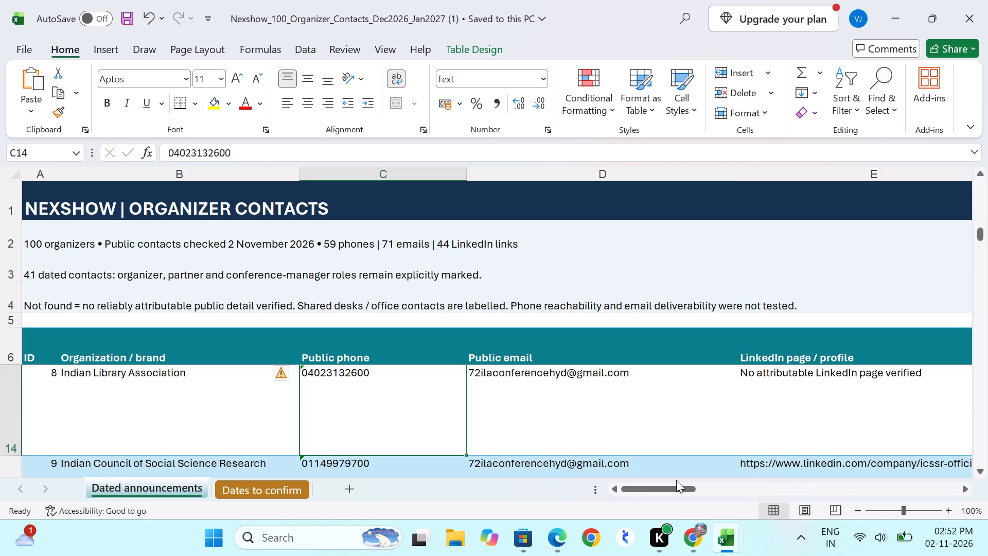
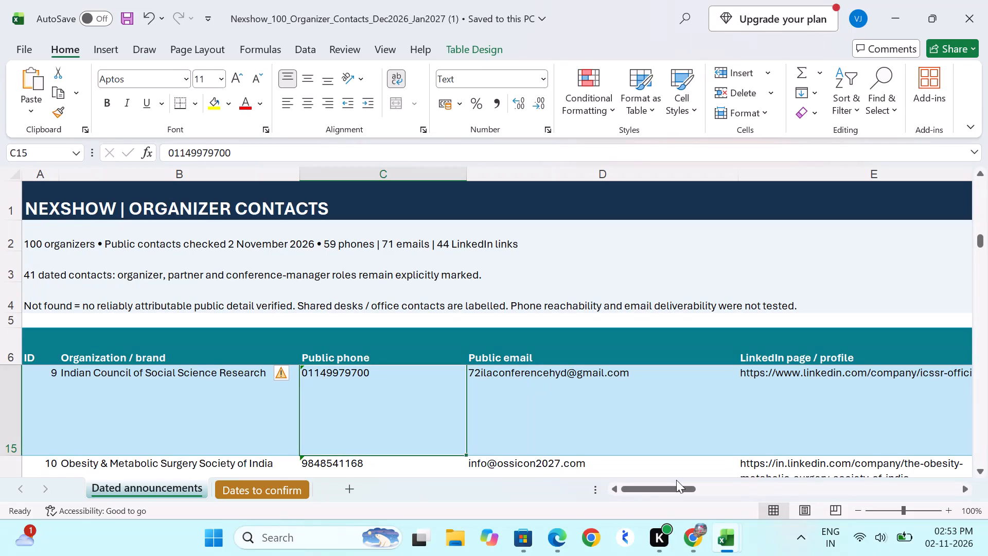
Examine the public phone entry for the Obesity & Metabolic Surgery Society of India, organizer ID 10.
key(Down)
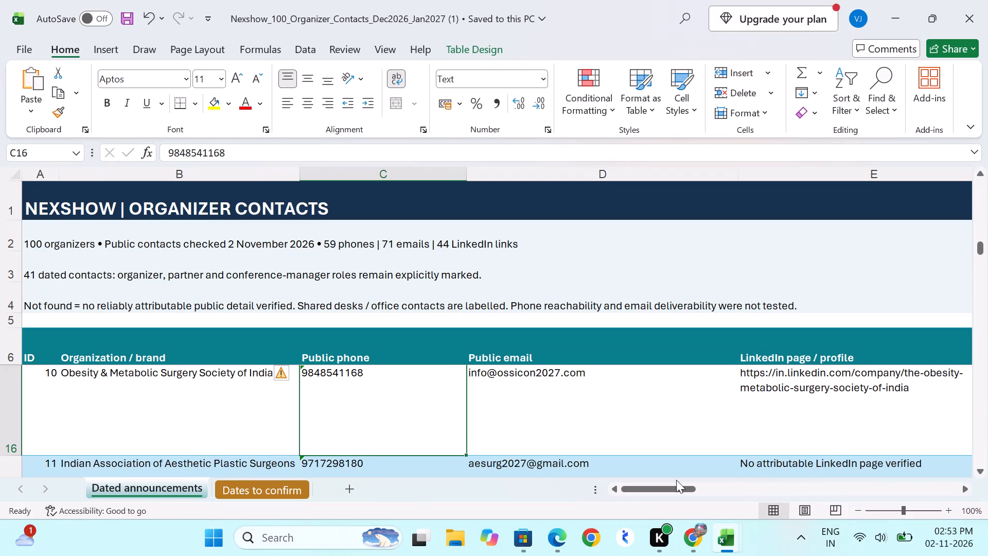
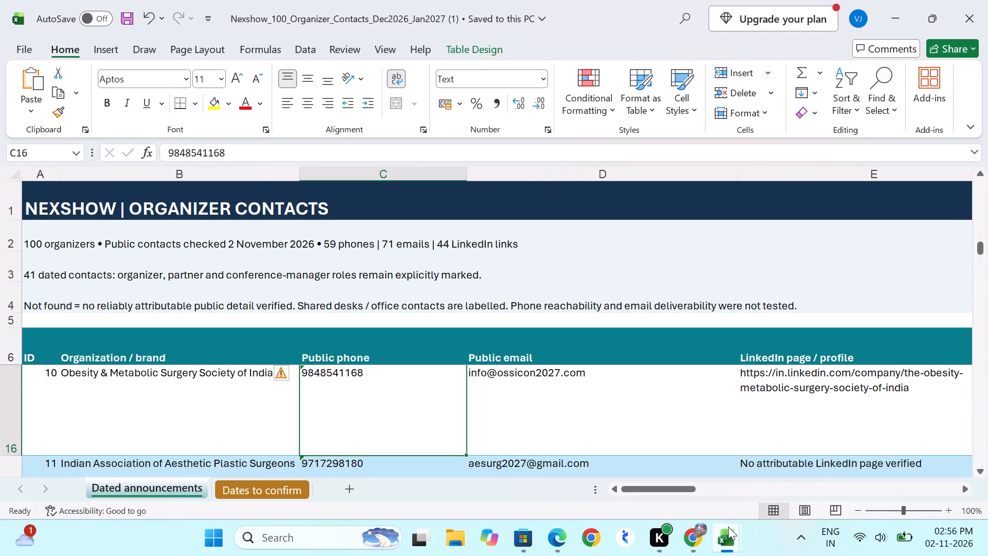
Switch to the Book1 event sheet and enter Medical Event as the event name for SNO 2.
click(818, 475)
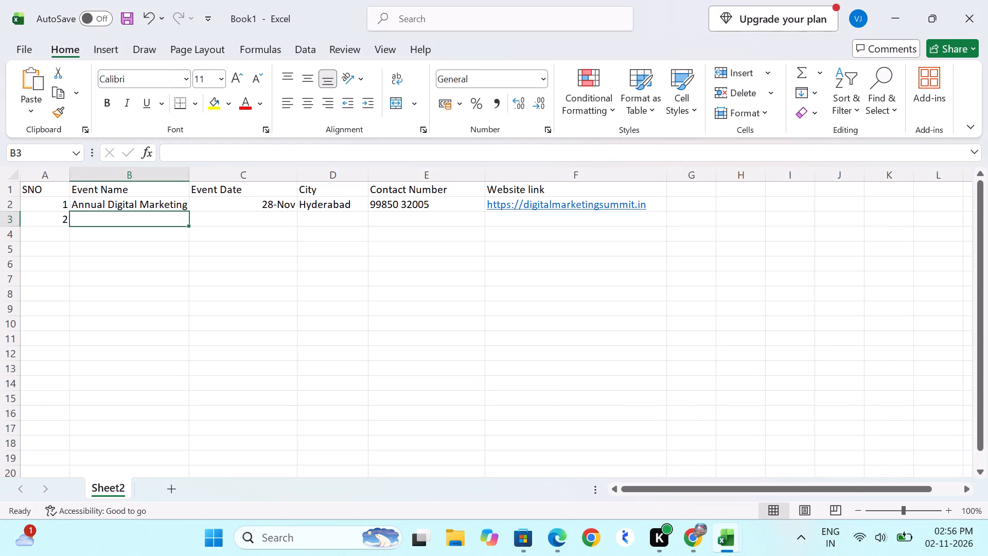
text(Medical)
key(space)
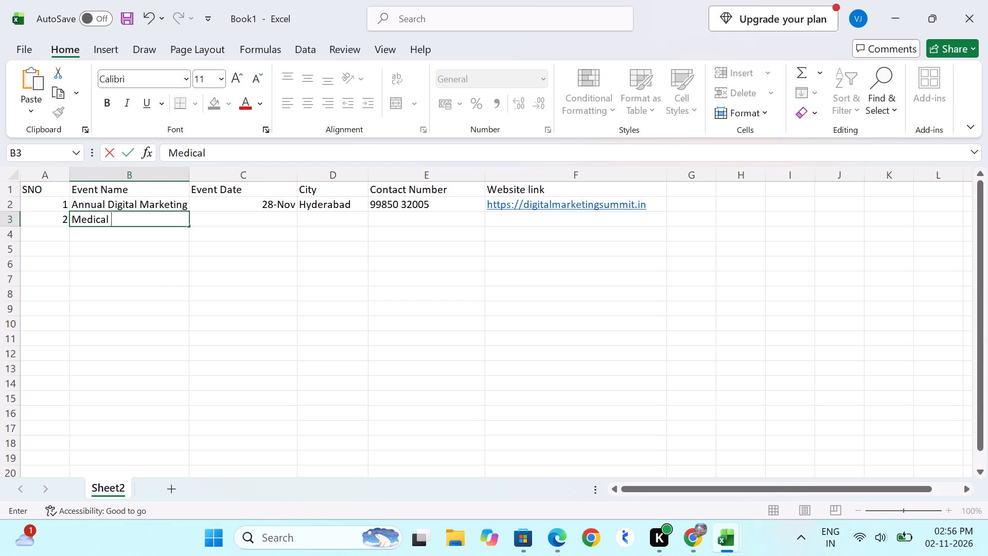
text(Event)
key(Right)
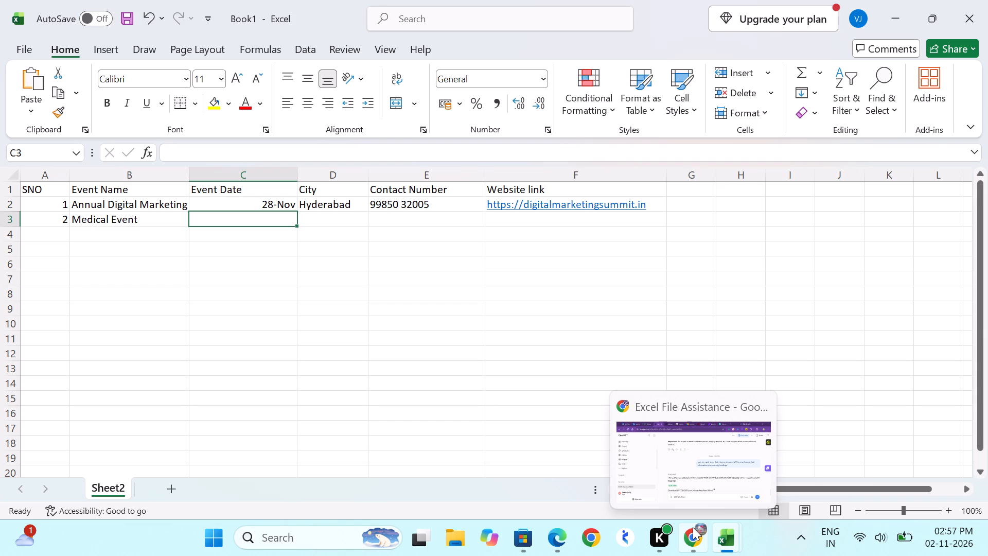
Enter 7-9 Jan as the event date for Medical Event.
text(7,8,9)
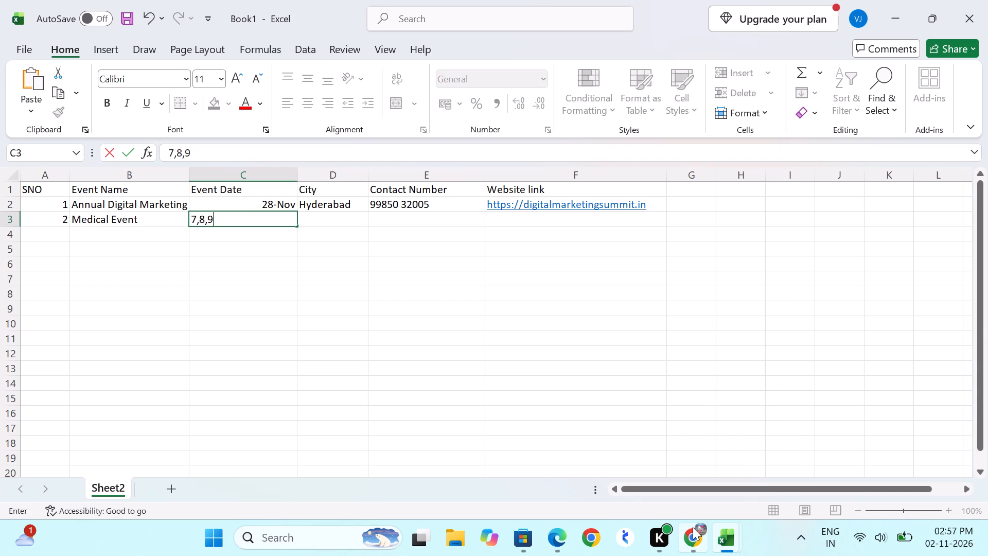
key(space)
text(Jan)
key(BackSpace)
key(BackSpace)
key(BackSpace)
key(BackSpace)
key(BackSpace)
key(BackSpace)
key(BackSpace)
key(BackSpace)
text(-9)
key(space)
text(Jan)
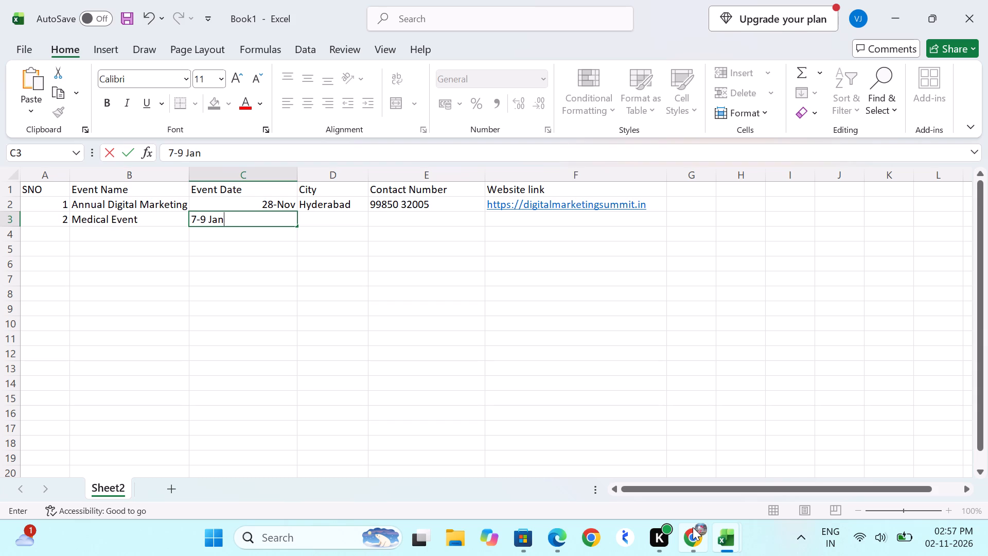
key(Right)
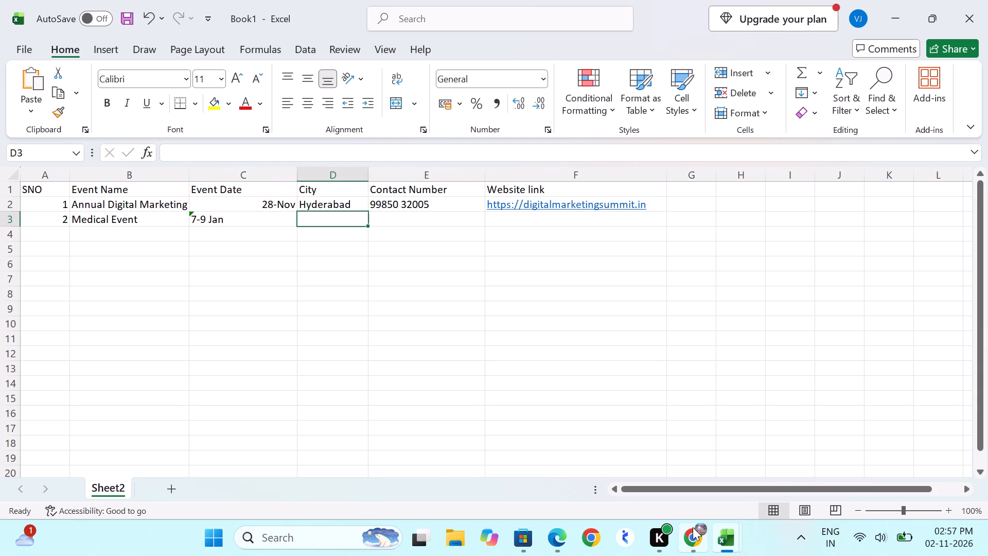
Fill in Hyderabad as the city for Medical Event and enter the organizer's phone number under Contact Number.
key(shift+h)
key(Right)
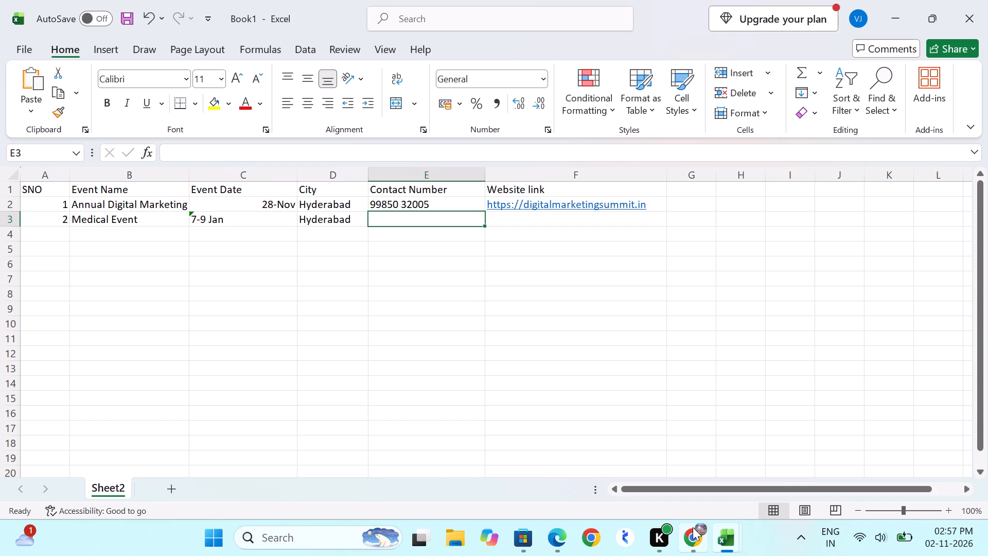
key(9)
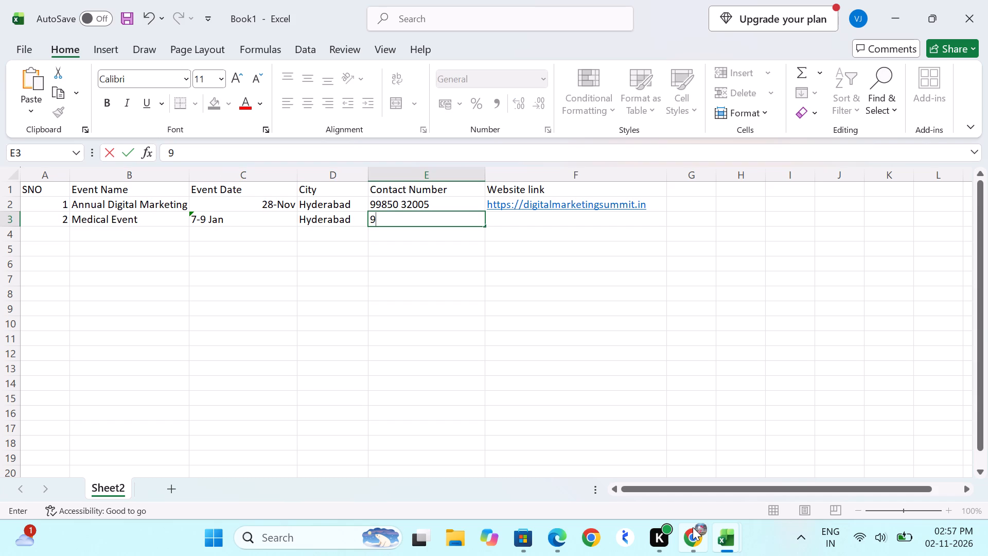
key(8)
Finish entering the organizer's phone number as the Contact Number for Medical Event.
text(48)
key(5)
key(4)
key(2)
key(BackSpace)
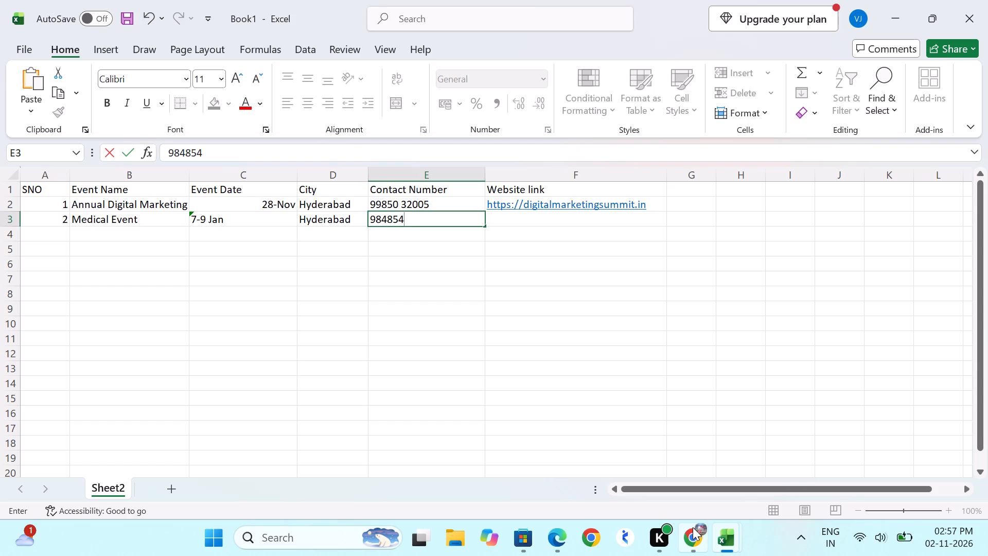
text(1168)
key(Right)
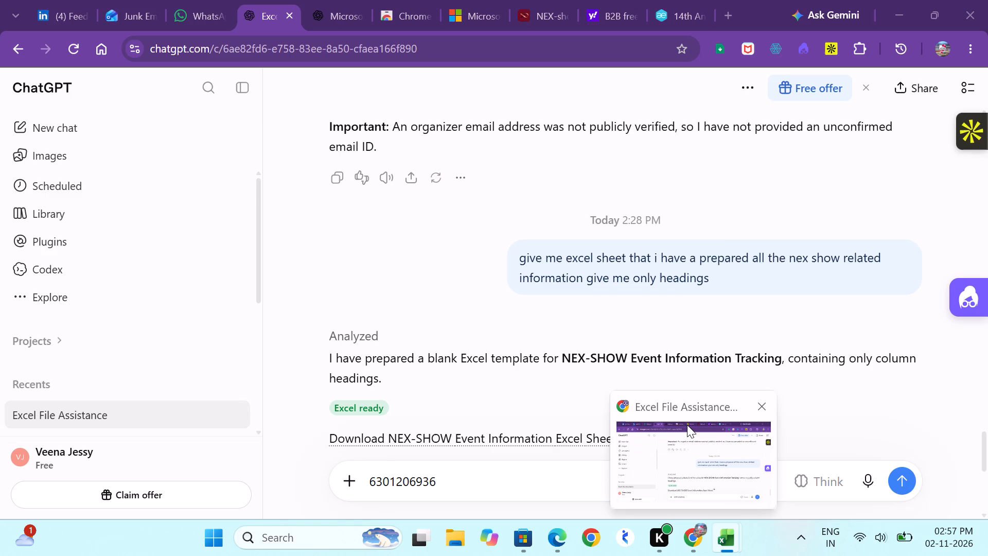
Switch to the Nexshow organizer contacts workbook and examine the event, contact route and source link details for organizer ID 10.
click(622, 464)
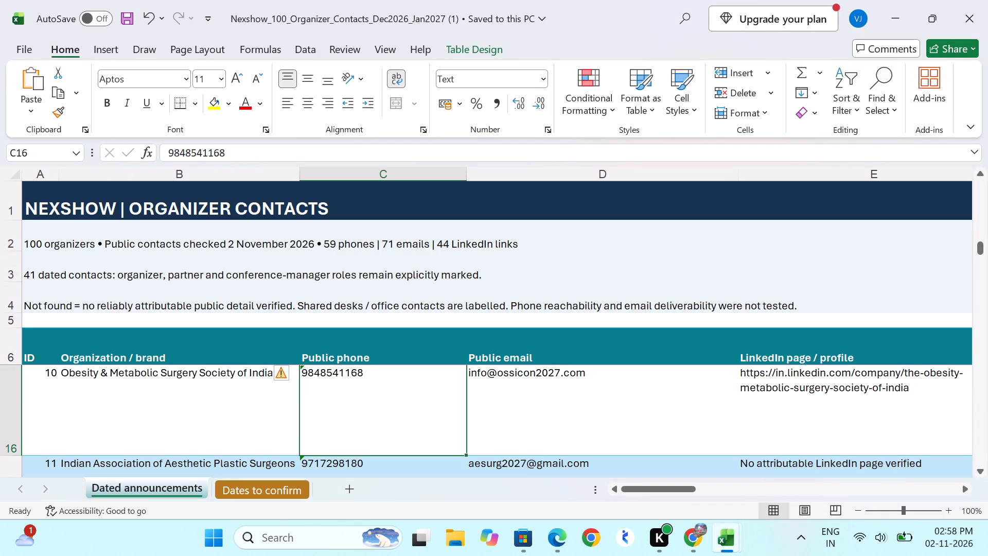
key(Right)
key(Right)
key(Right)
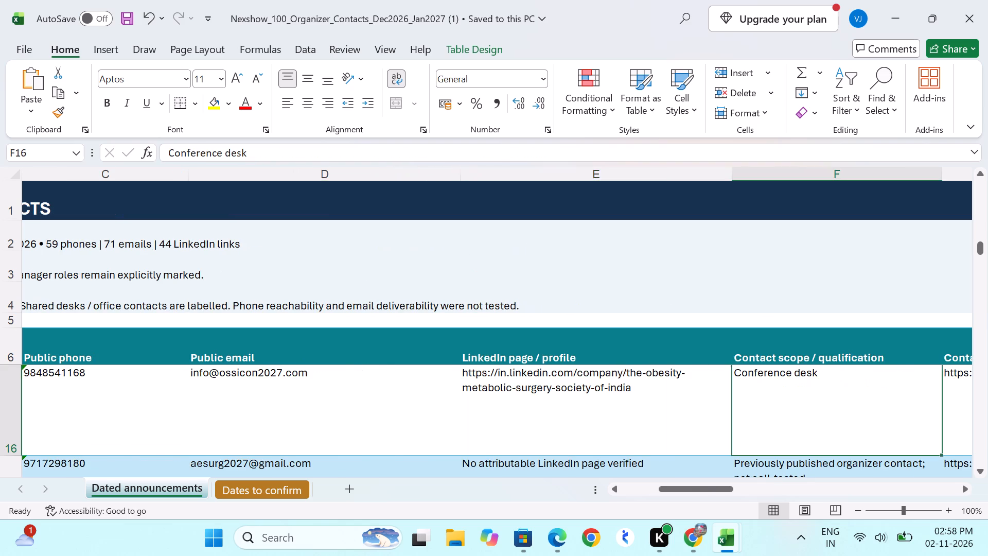
key(Right)
key(Right)
key(Right)
key(Right)
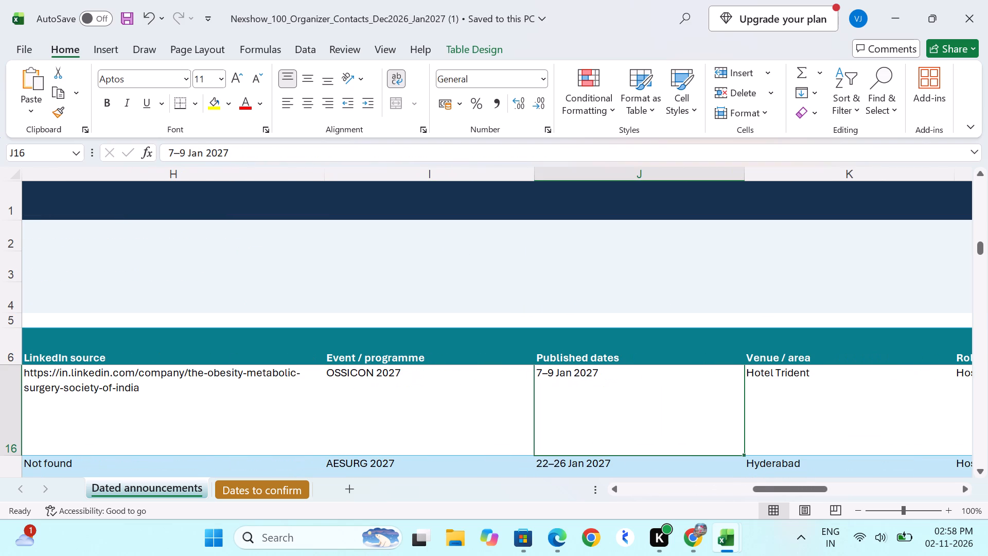
key(Right)
key(Right)
key(Right)
key(Right)
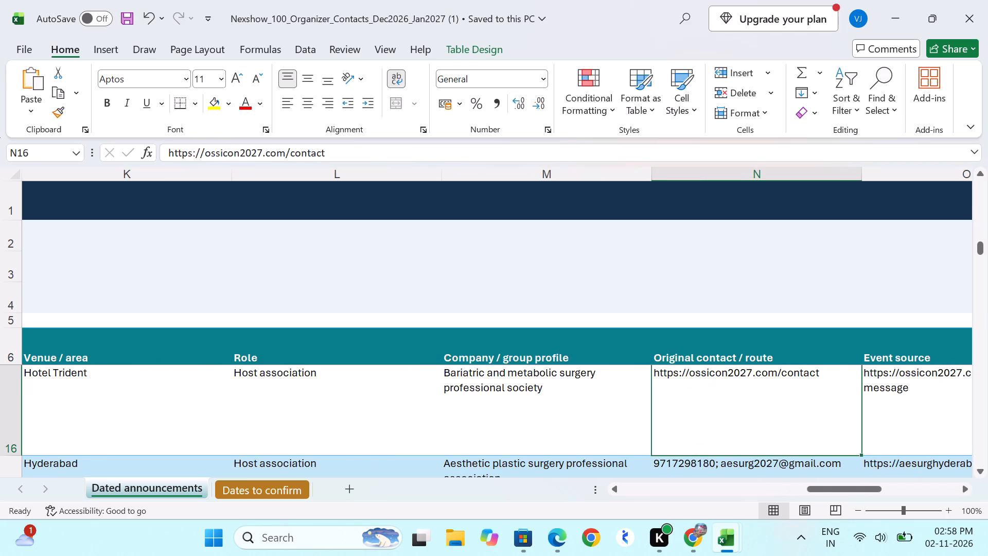
key(Right)
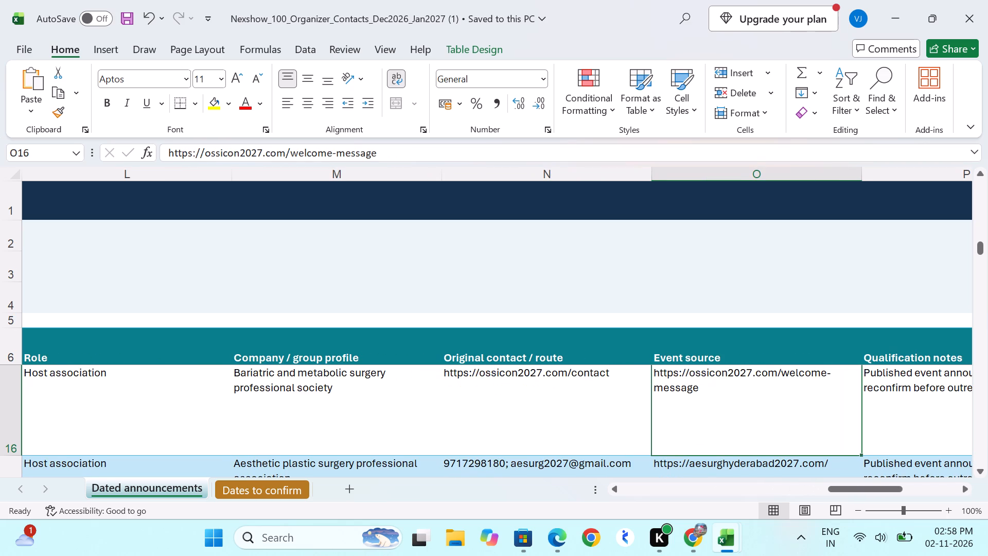
key(Right)
key(Right)
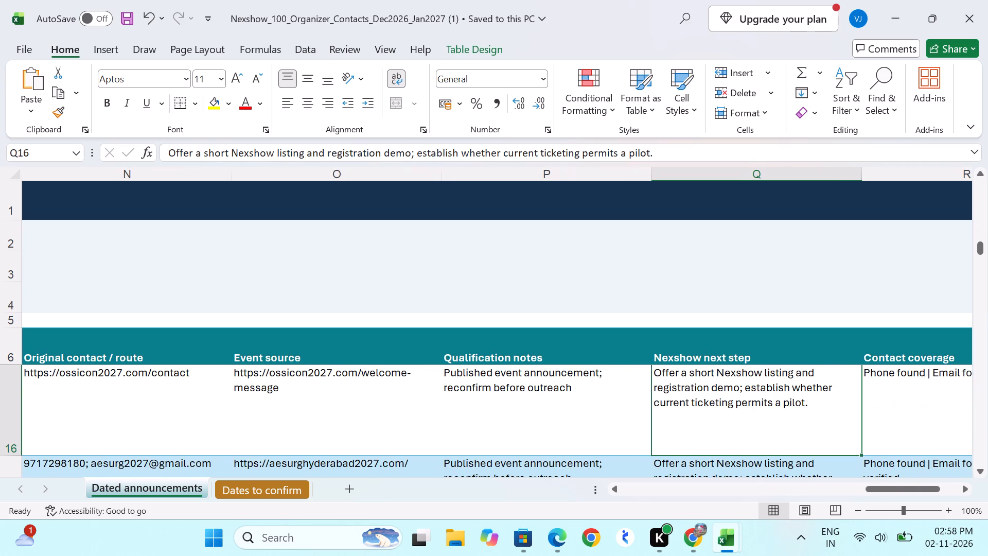
In the Nexshow organizer contacts workbook, copy the Contact source link of the Obesity & Metabolic Surgery Society of India.
key(Right)
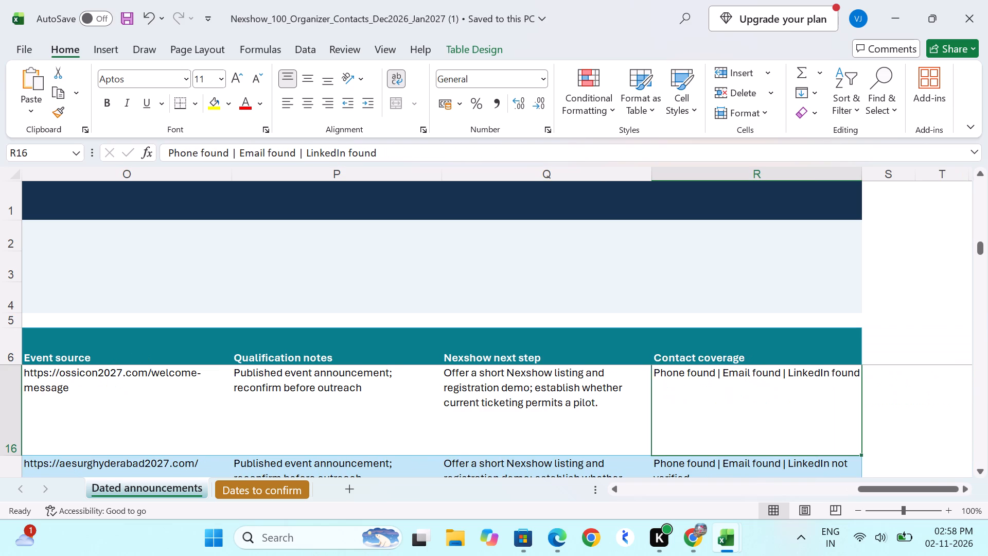
key(Left)
key(Left)
key(Left)
key(Left)
key(Left)
key(Left)
key(Left)
key(Left)
key(Left)
key(Left)
key(Left)
key(Left)
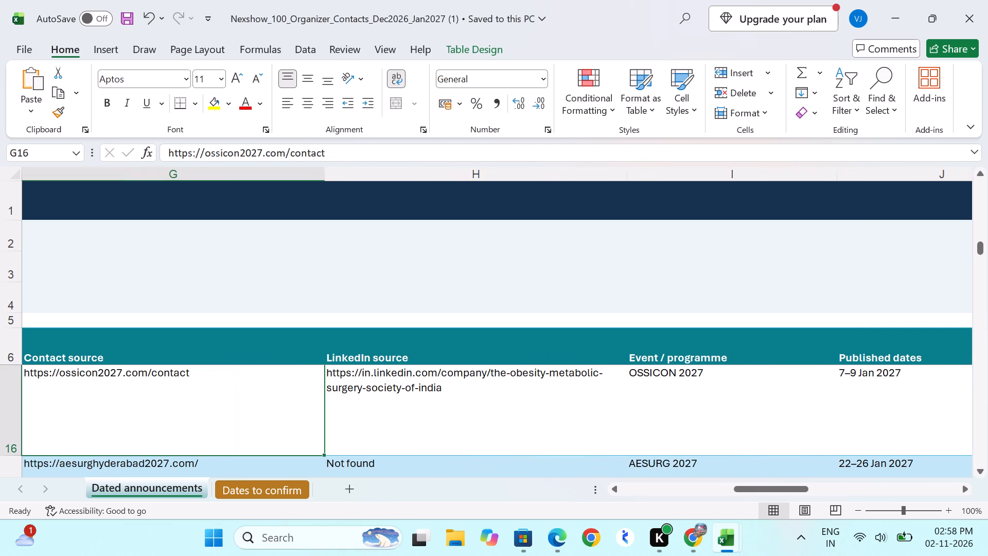
key(Right)
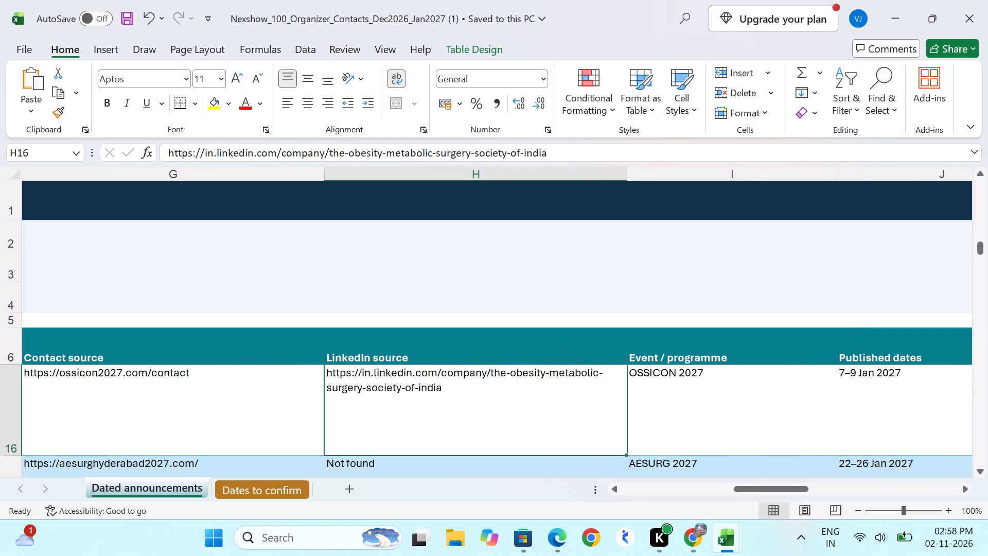
key(Left)
key(Left)
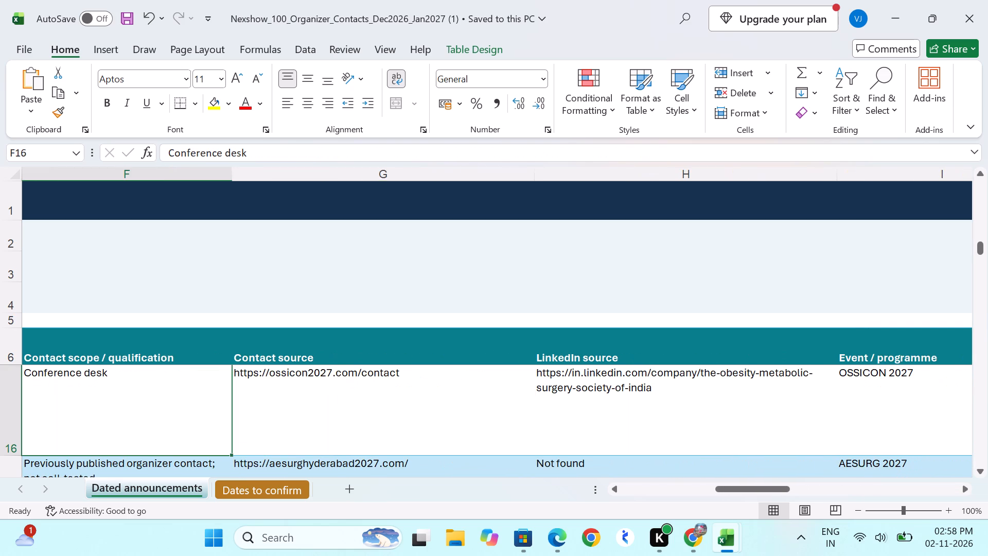
key(Right)
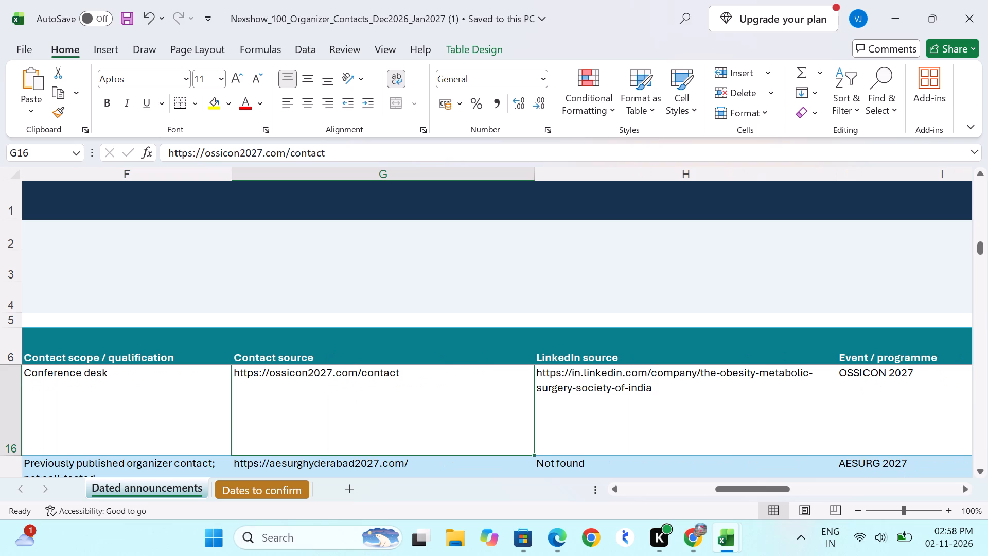
key(ctrl+c)
key(ctrl+c)
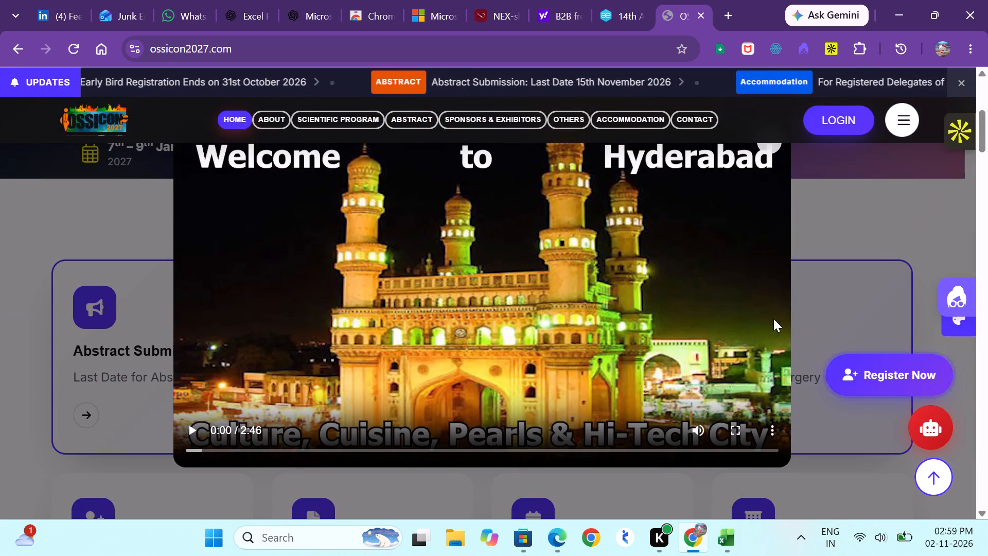
click(852, 206)
scroll(524, 259, down, 1)
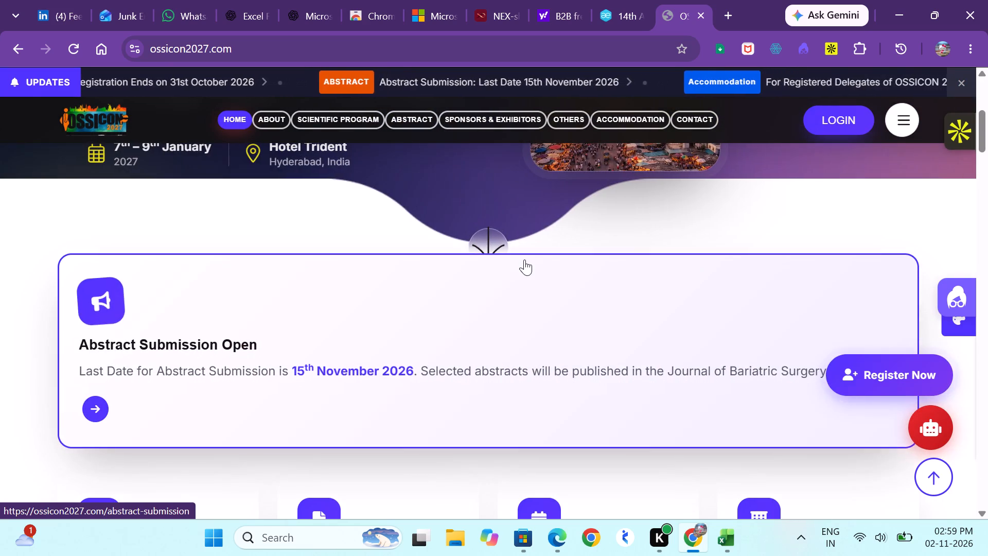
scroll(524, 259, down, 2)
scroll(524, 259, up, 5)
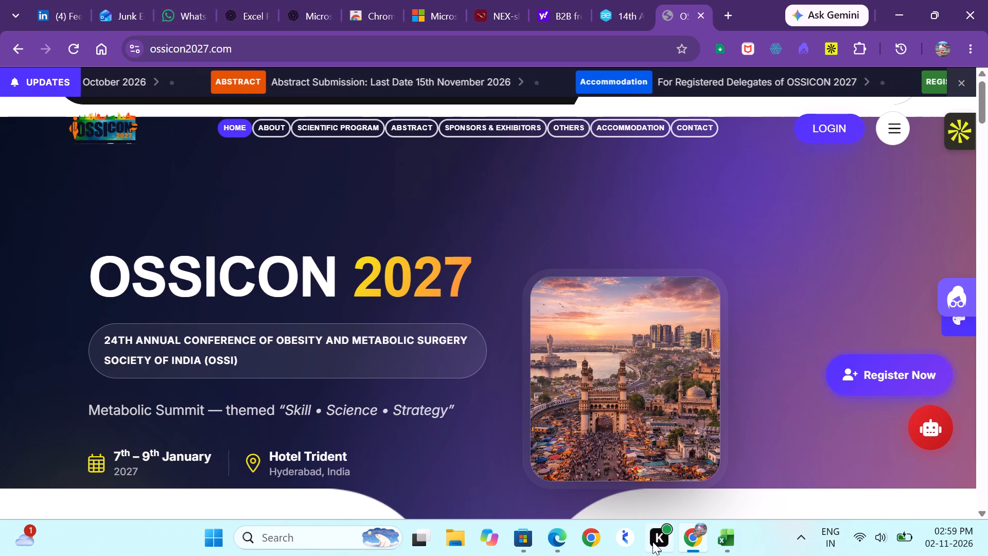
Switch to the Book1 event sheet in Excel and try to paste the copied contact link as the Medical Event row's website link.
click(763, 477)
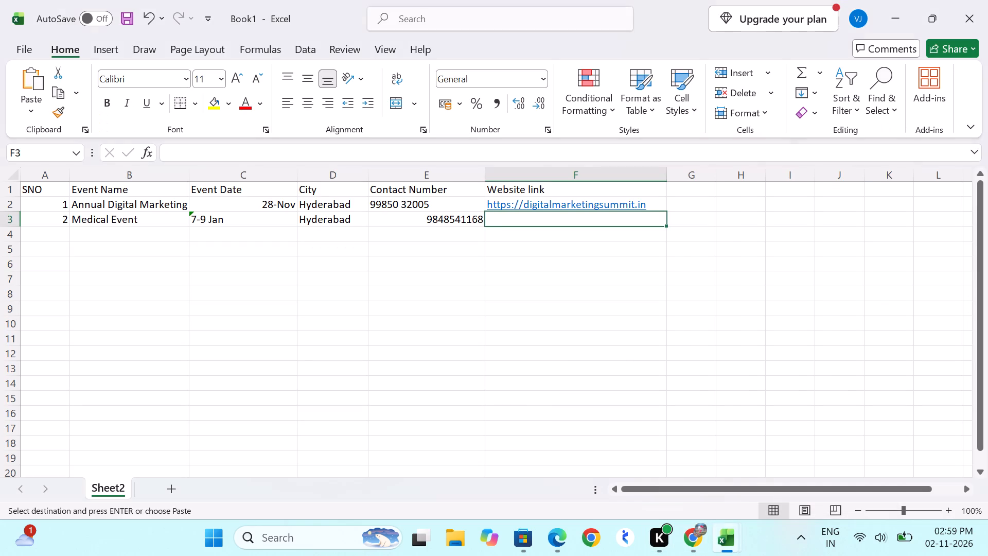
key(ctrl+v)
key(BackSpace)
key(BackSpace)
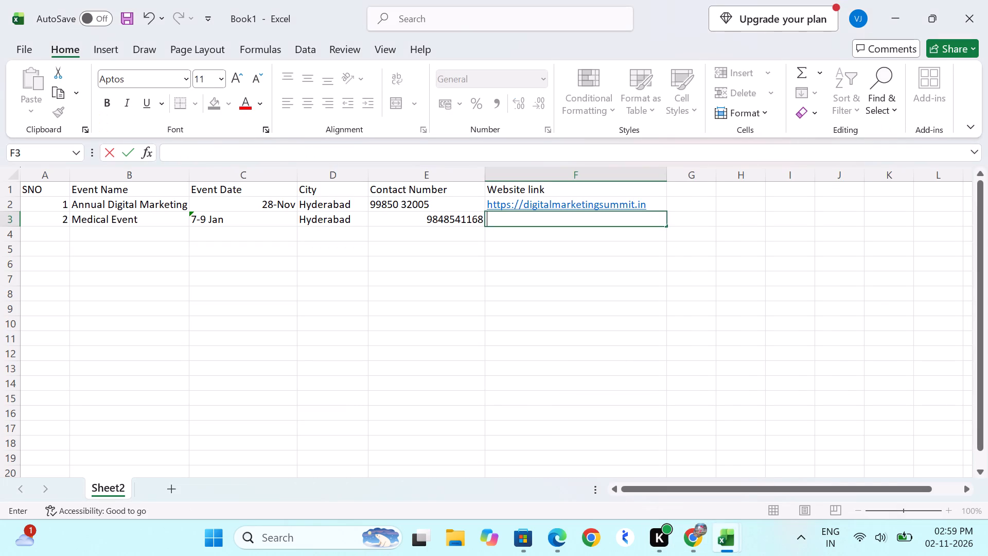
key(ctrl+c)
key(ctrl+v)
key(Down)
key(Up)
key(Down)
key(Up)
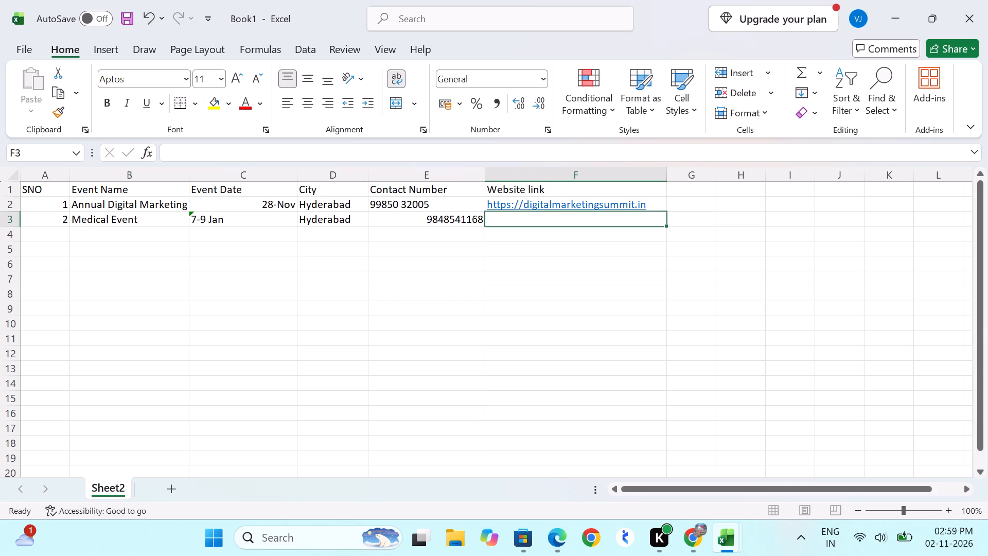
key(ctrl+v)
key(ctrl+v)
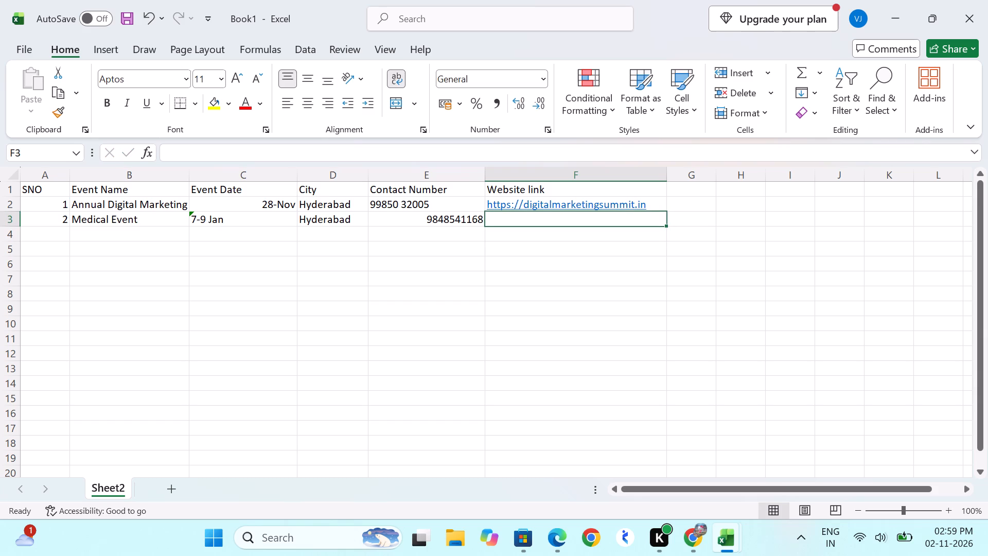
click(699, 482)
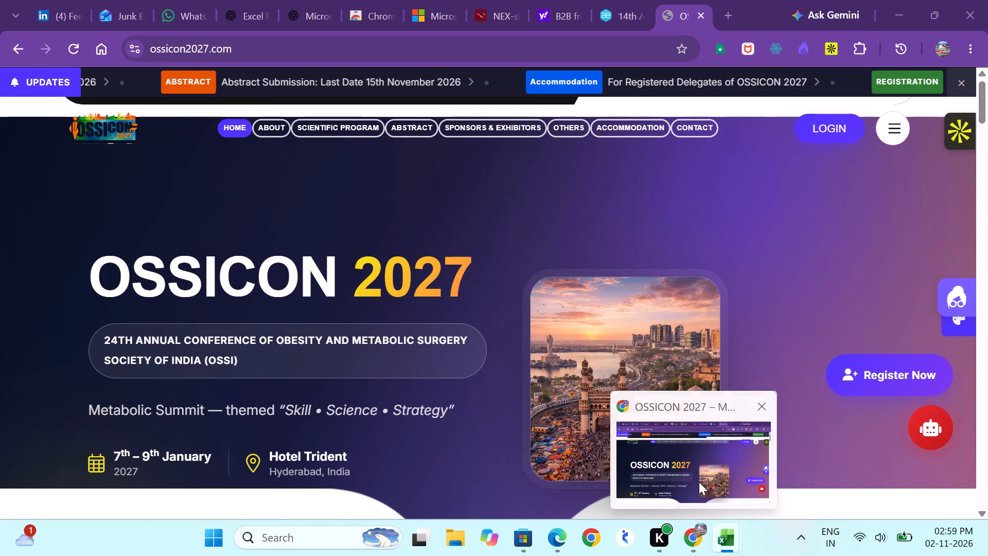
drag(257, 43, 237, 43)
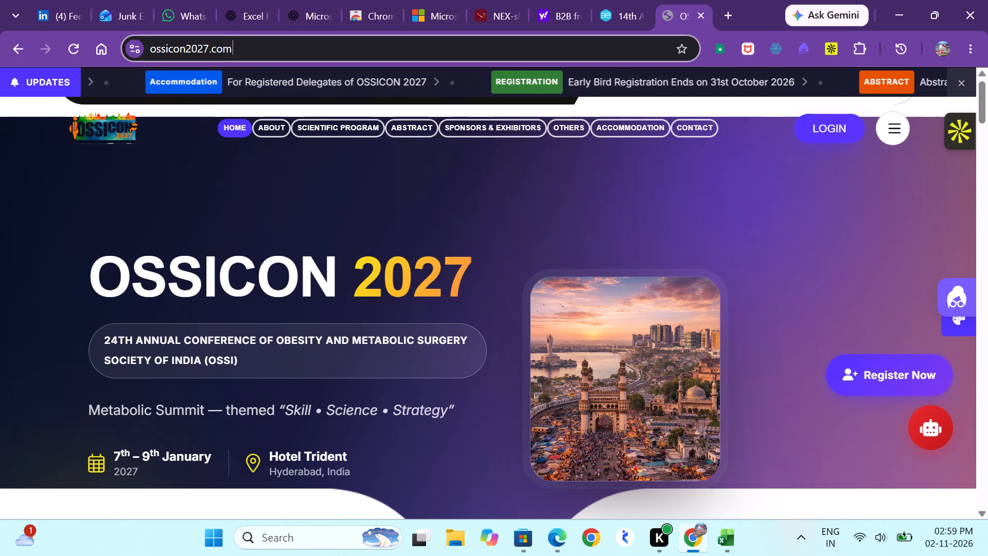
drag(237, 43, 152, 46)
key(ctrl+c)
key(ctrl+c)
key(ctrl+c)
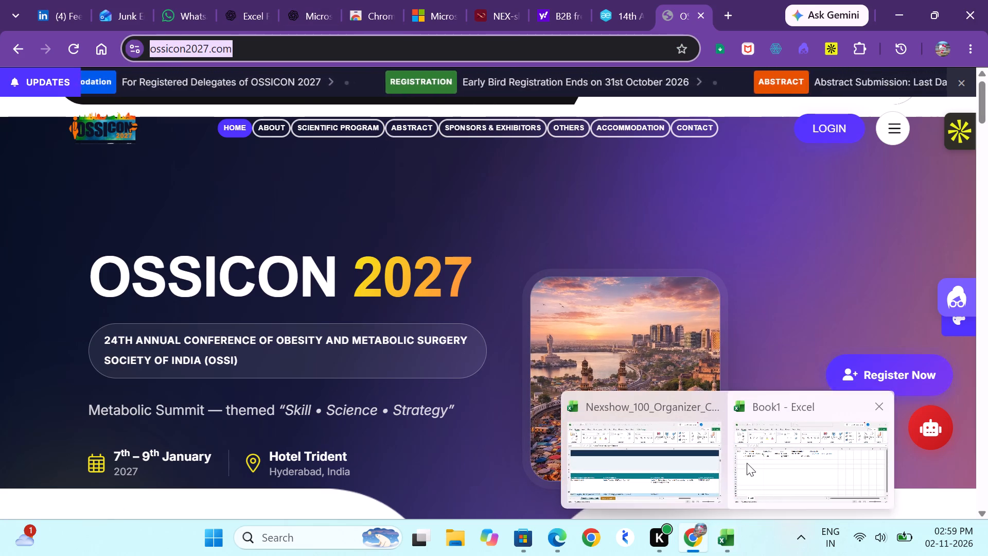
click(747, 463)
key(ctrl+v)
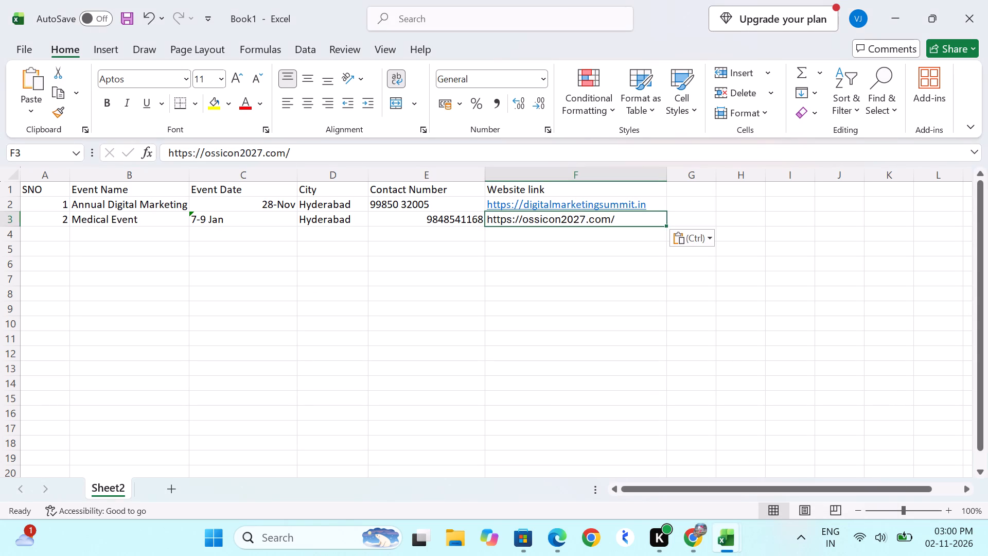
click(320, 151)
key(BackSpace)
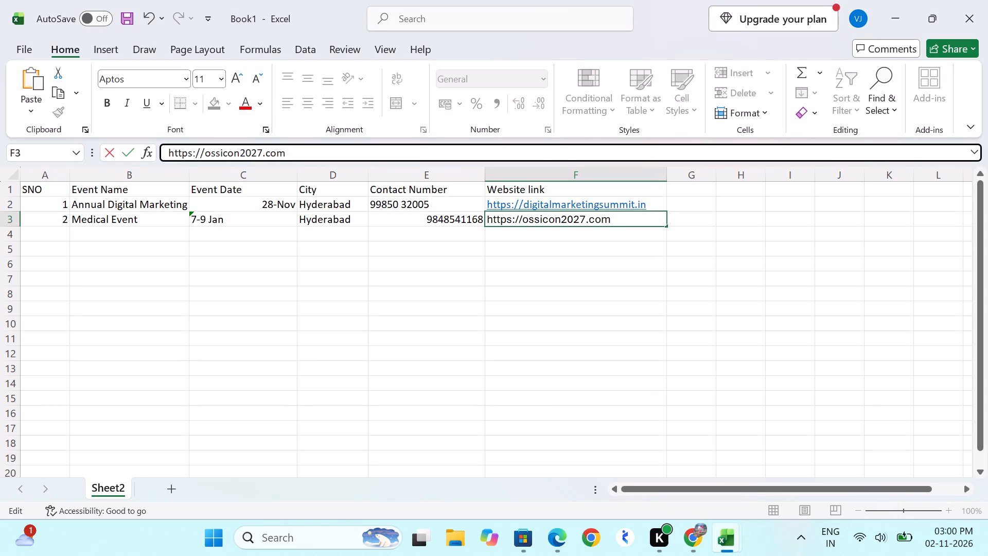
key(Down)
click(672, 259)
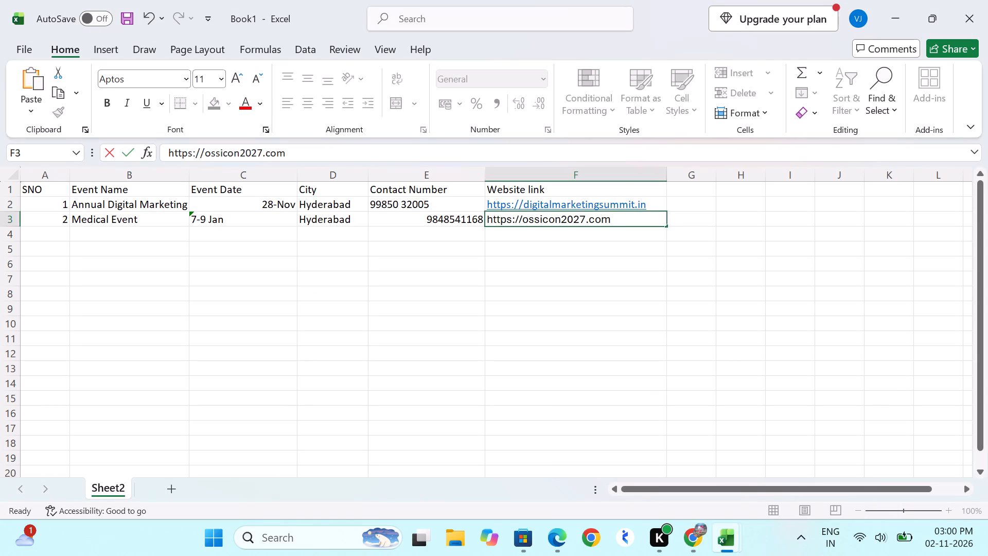
Open the Annual Digital Marketing row's website link in Edge, view the page and return to the Website link column in Book1.
click(542, 206)
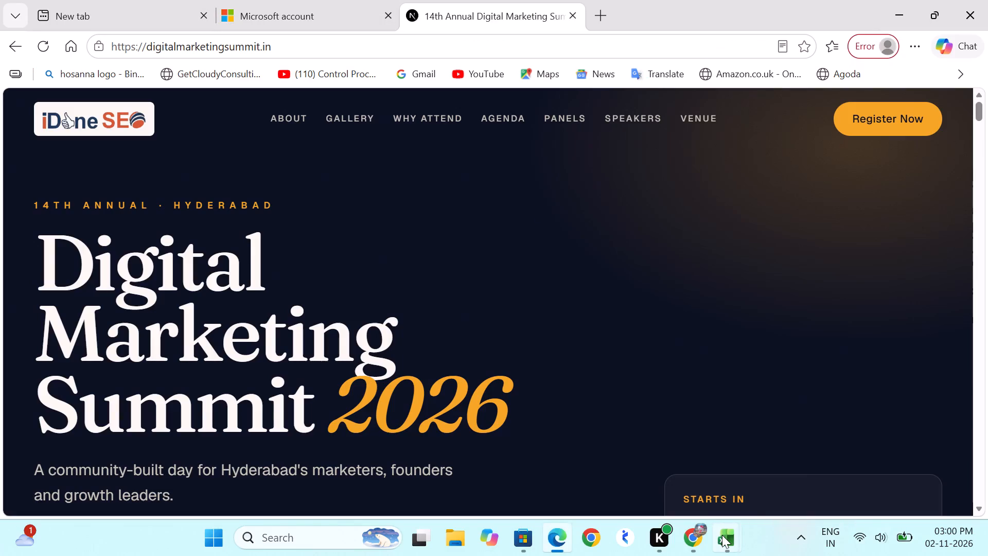
click(804, 473)
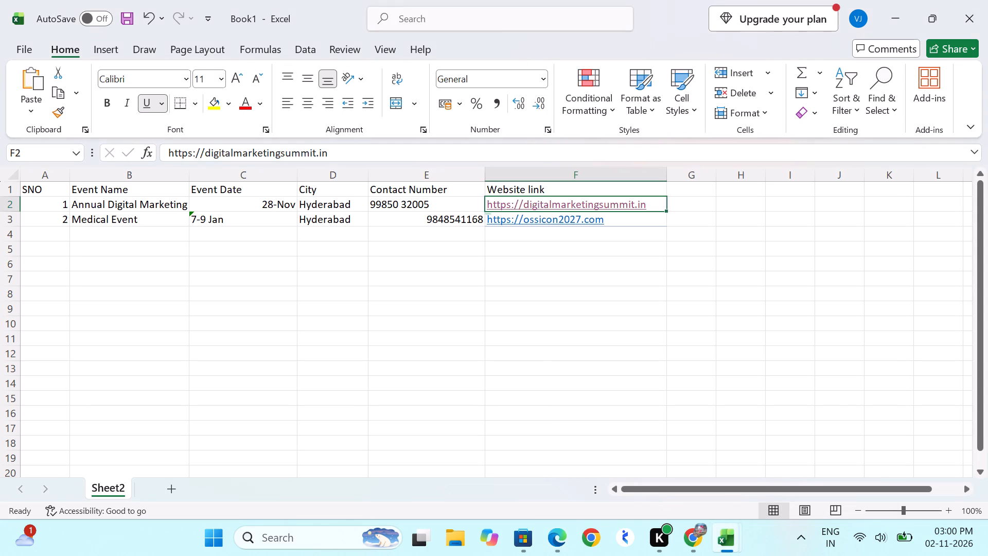
key(Down)
key(Down)
key(Down)
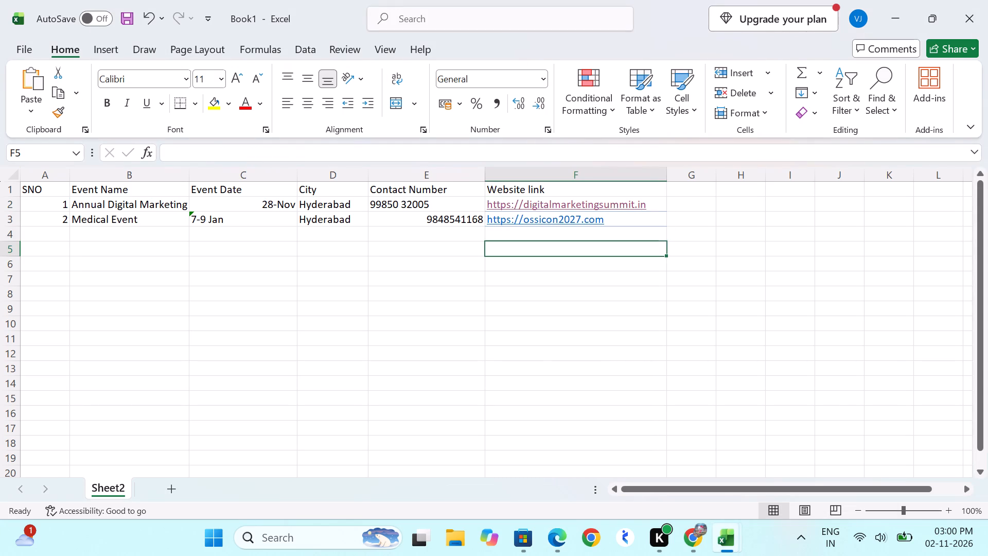
key(Up)
key(Up)
key(Up)
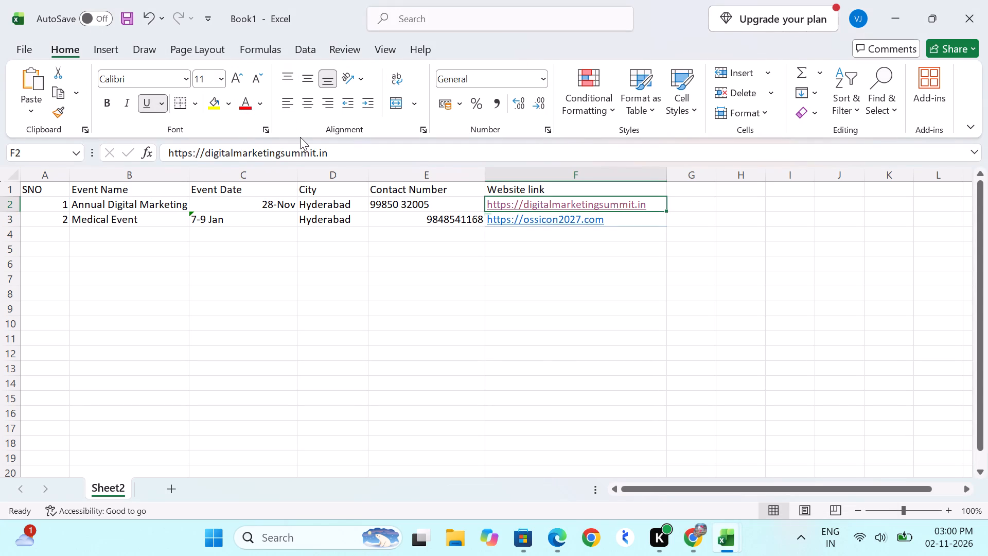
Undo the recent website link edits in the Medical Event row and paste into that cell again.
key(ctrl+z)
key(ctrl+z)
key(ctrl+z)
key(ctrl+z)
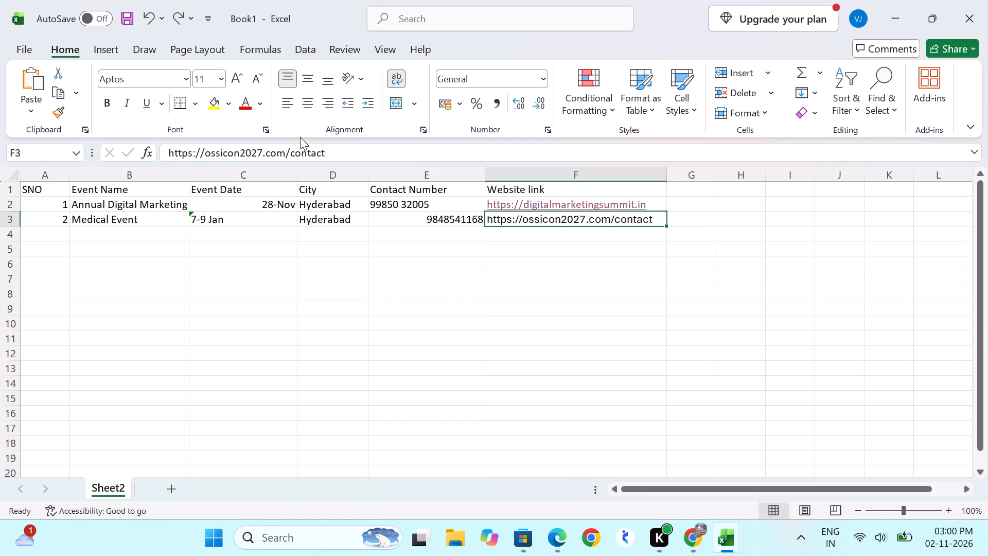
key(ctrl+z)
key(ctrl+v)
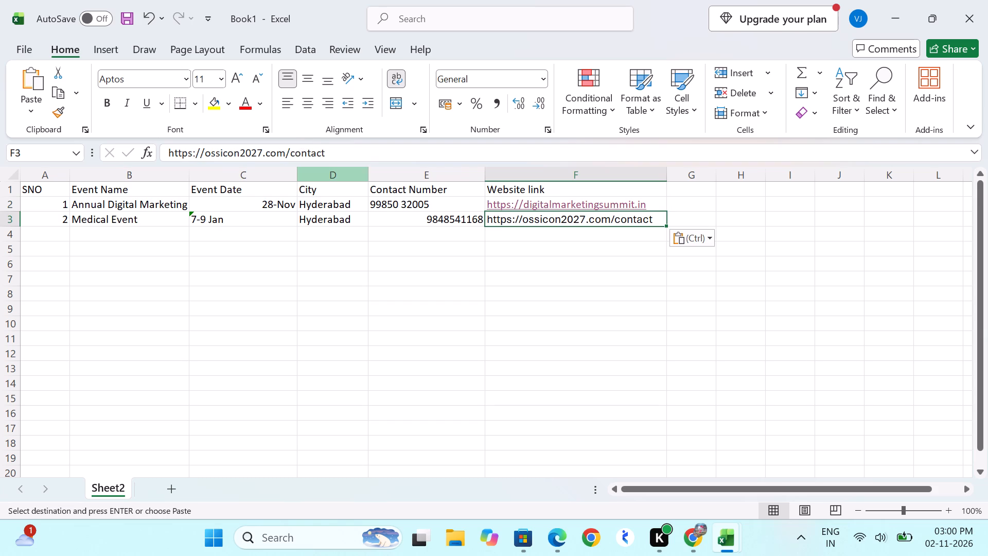
key(BackSpace)
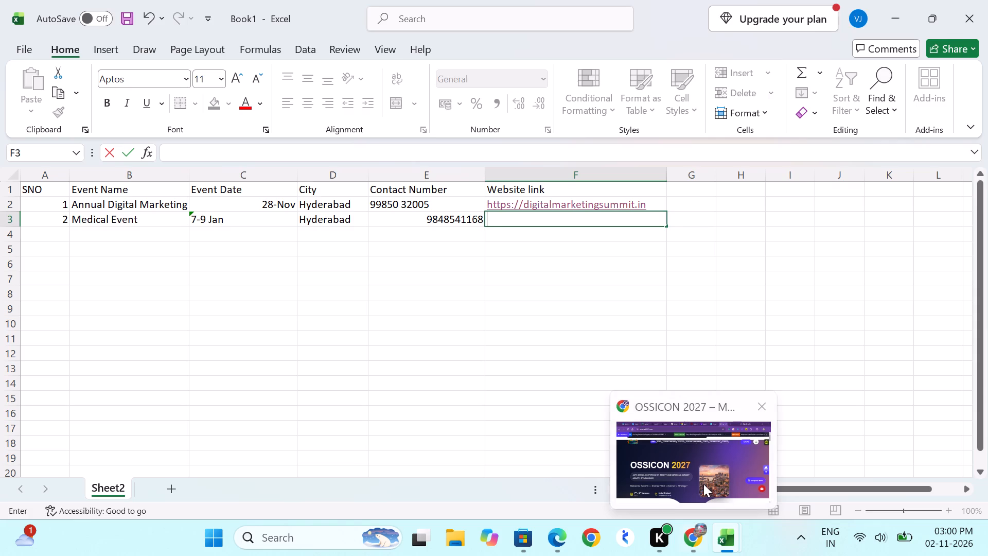
click(703, 484)
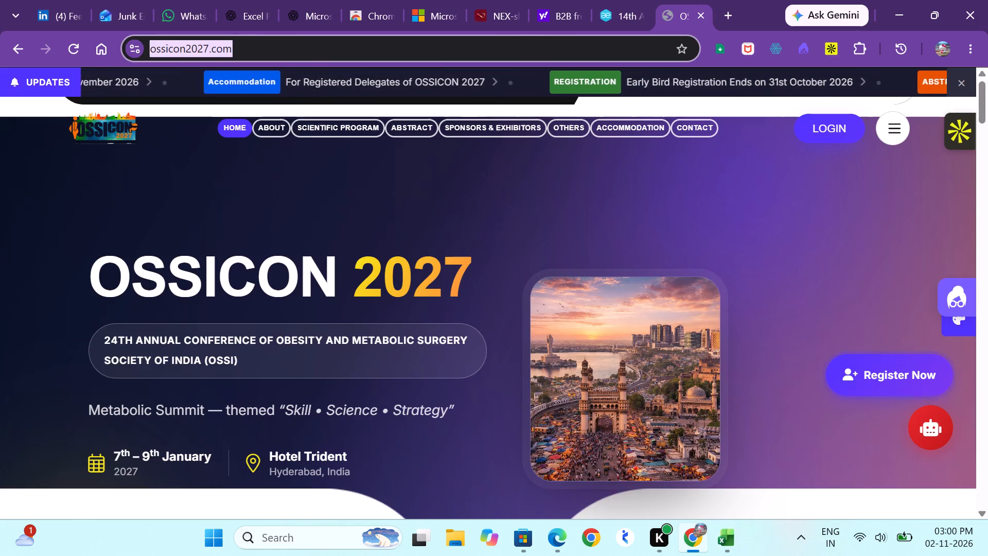
double_click(342, 43)
drag(342, 43, 177, 47)
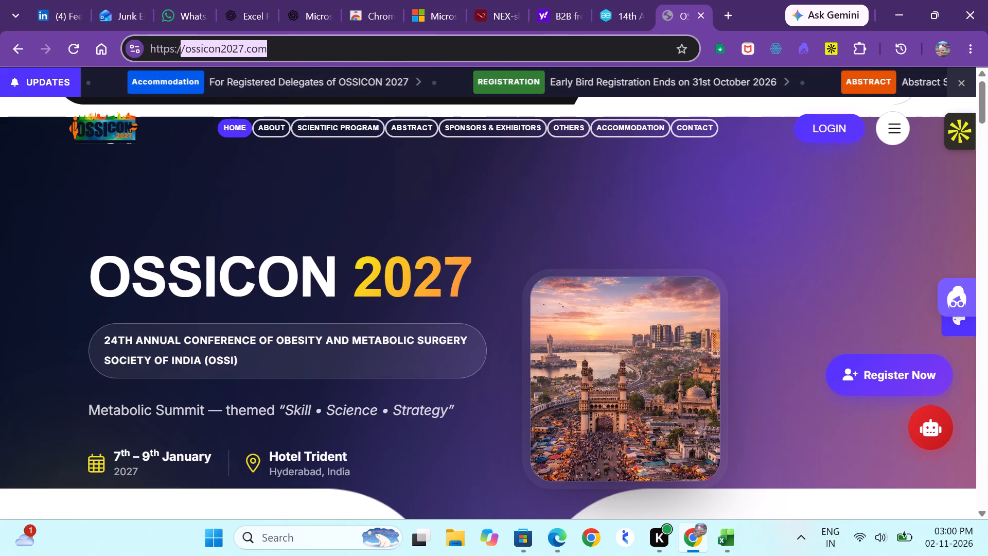
drag(177, 47, 149, 48)
key(ctrl+c)
key(ctrl+c)
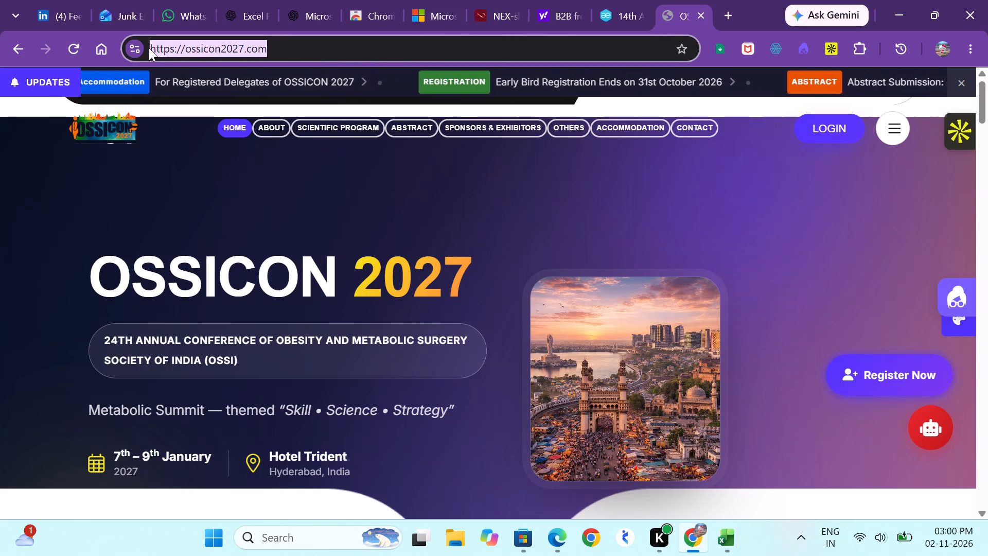
key(ctrl+c)
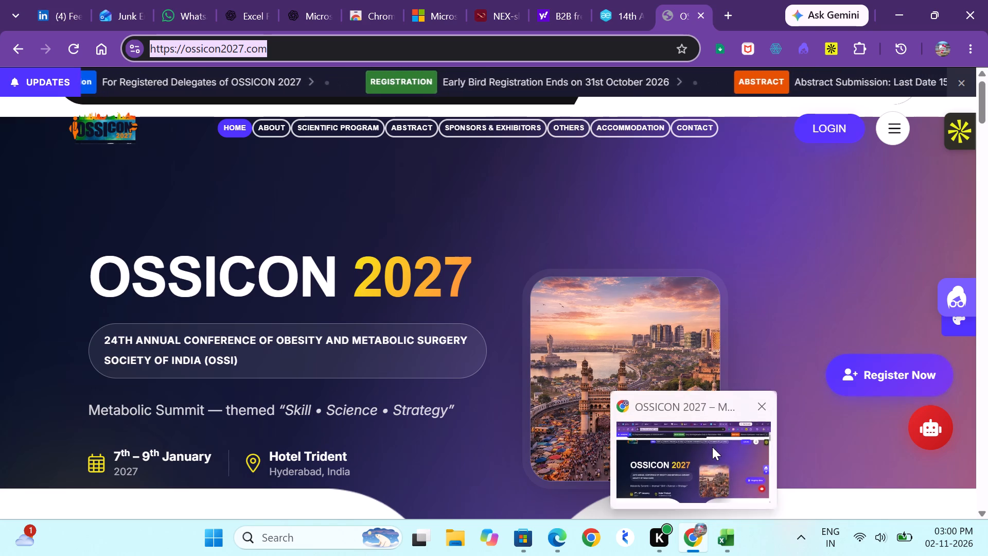
click(712, 447)
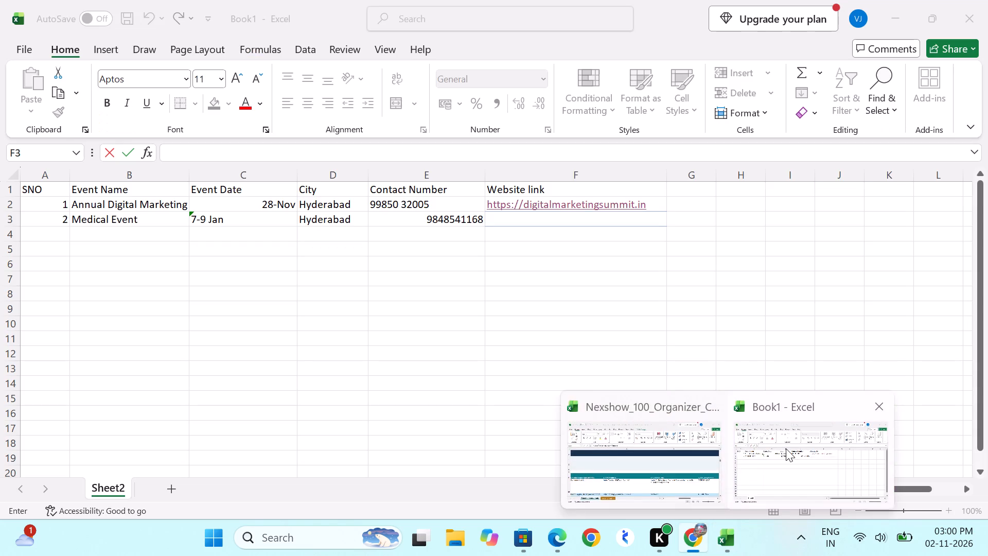
click(786, 448)
key(ctrl+v)
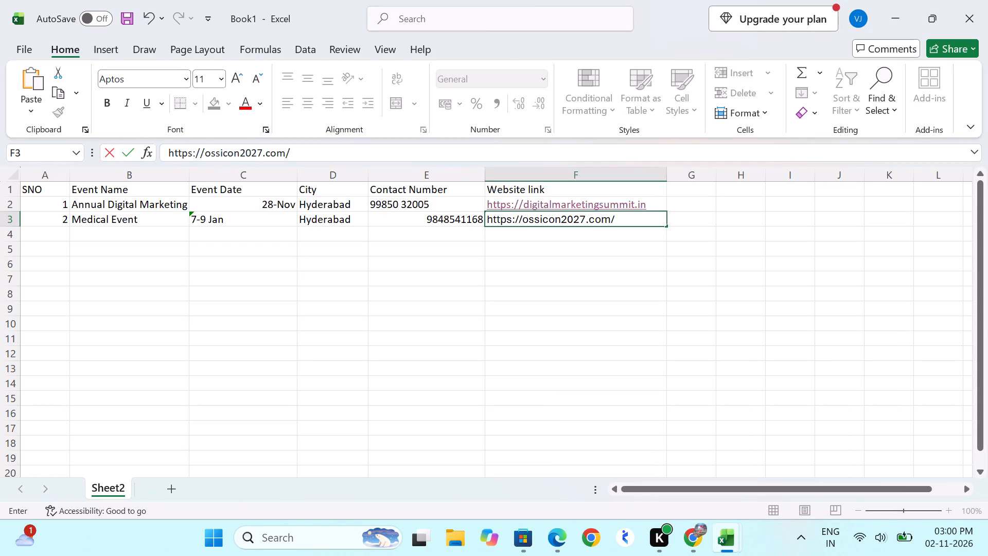
key(BackSpace)
key(Down)
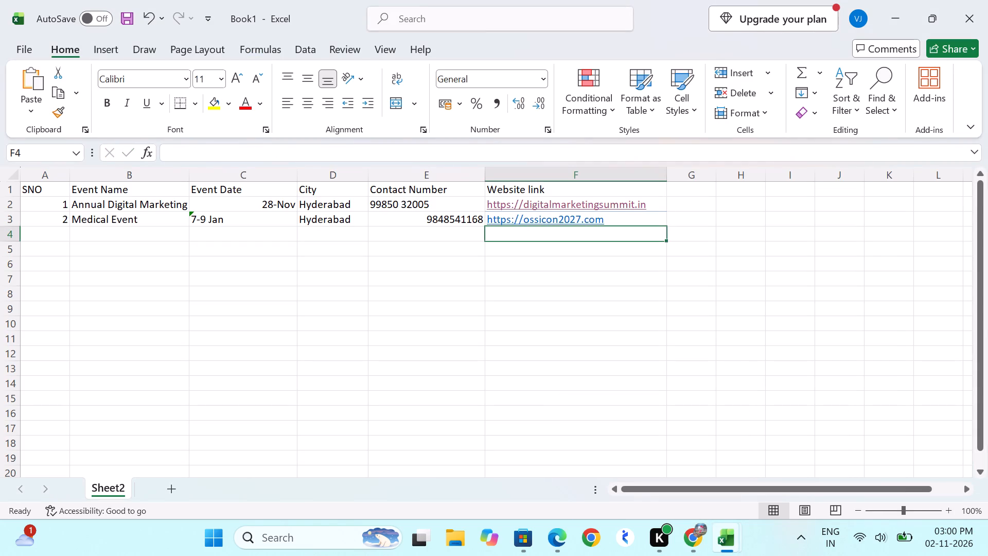
click(679, 206)
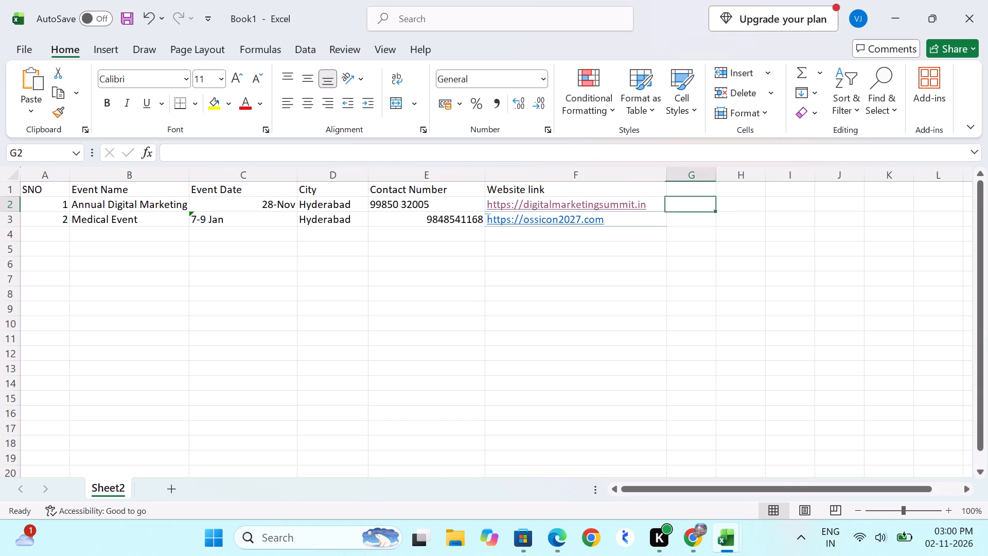
key(Left)
key(BackSpace)
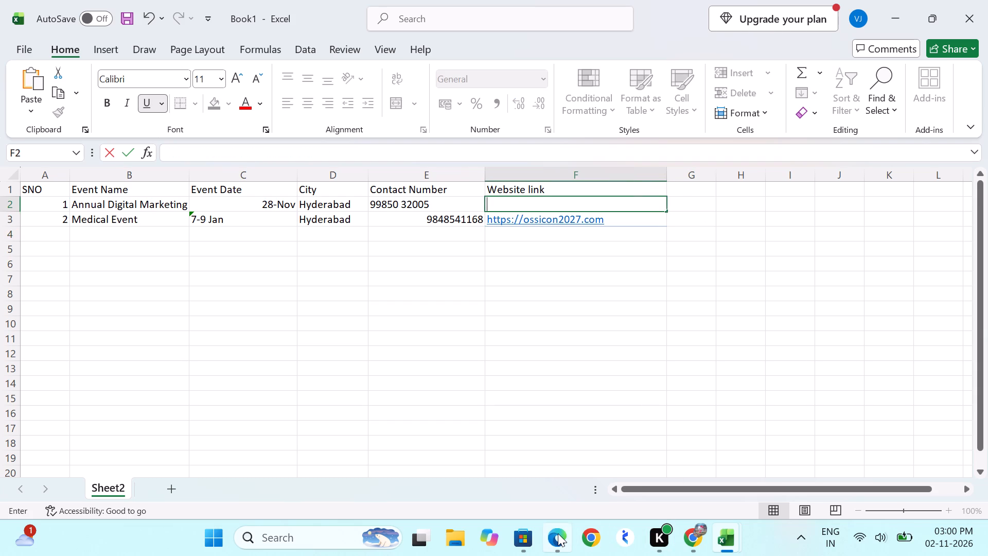
click(556, 496)
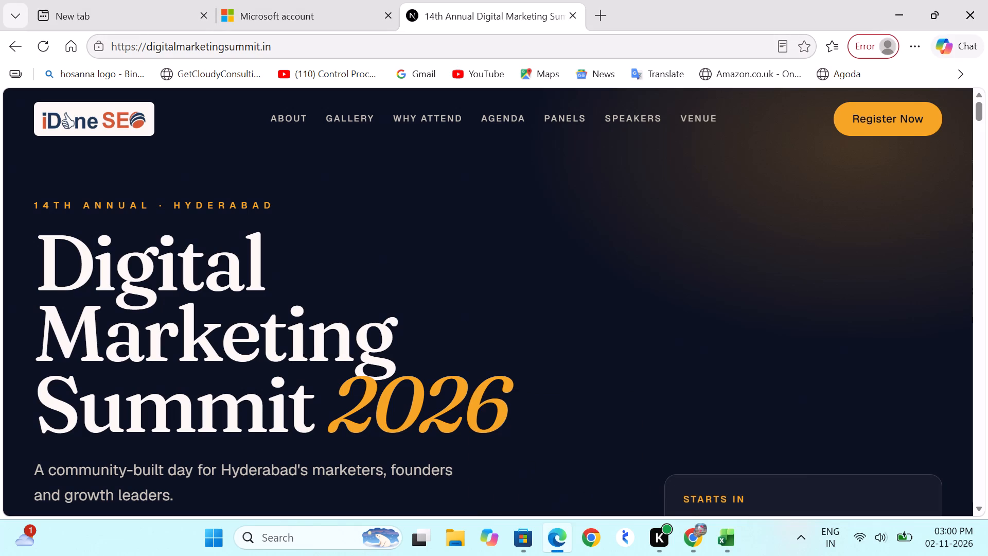
drag(364, 45, 112, 40)
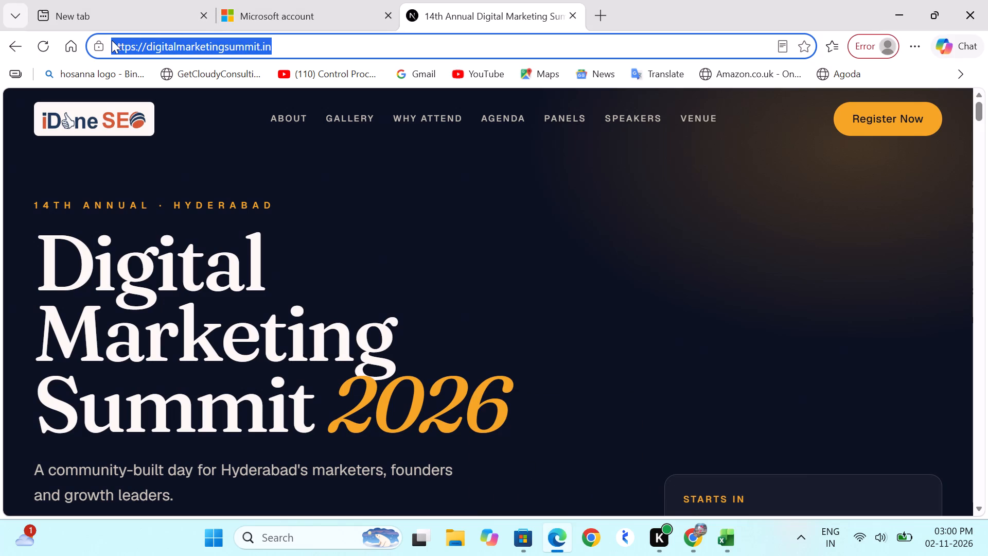
key(ctrl+c)
key(ctrl+c)
key(ctrl+c)
key(ctrl+c)
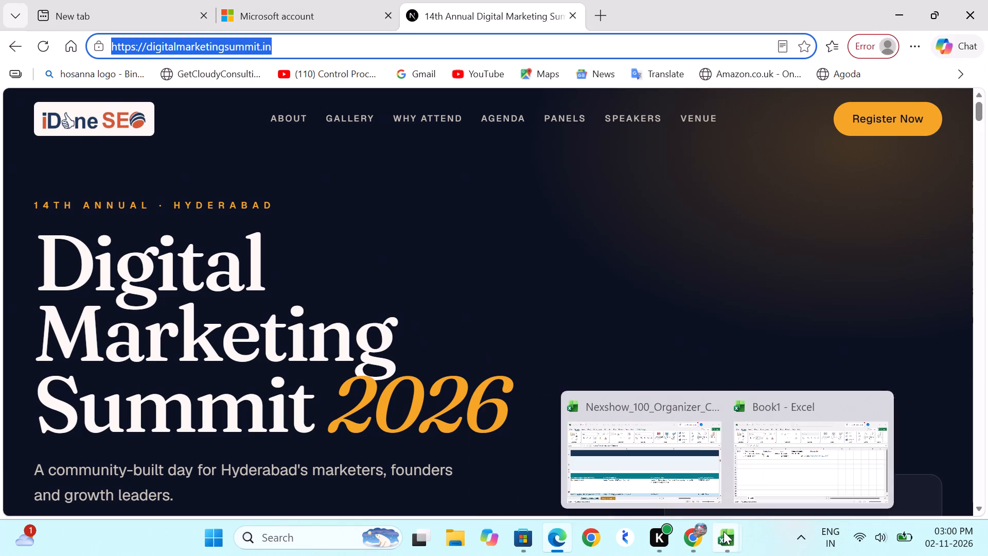
click(778, 461)
key(ctrl+v)
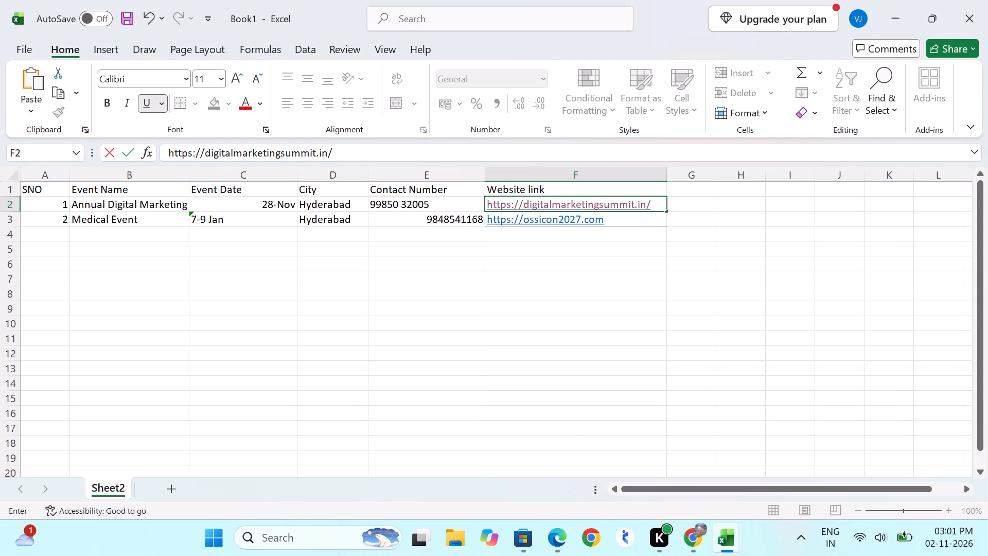